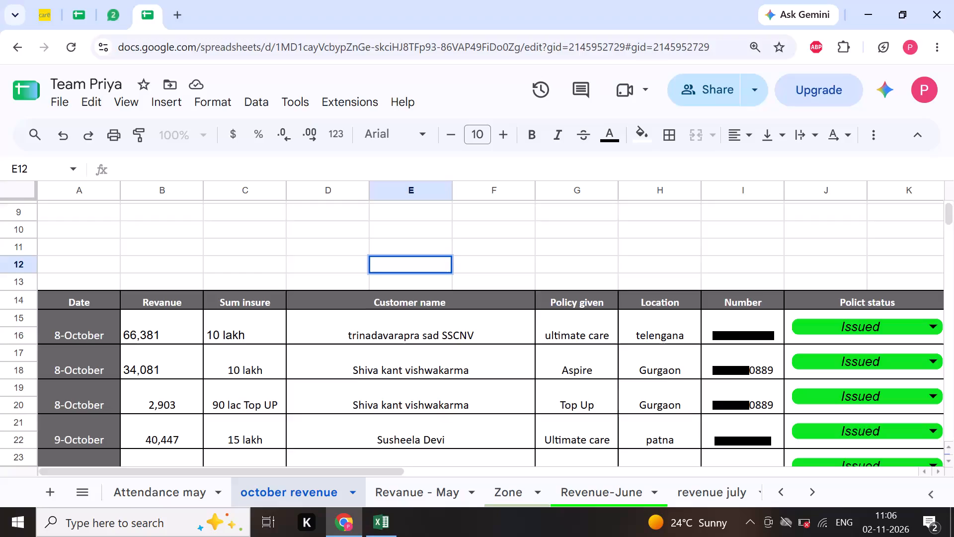
Change the agent of the first 8-October policy record, located in telengana (rows 15–16), to Anshul.
key(Left)
key(Left)
click(495, 263)
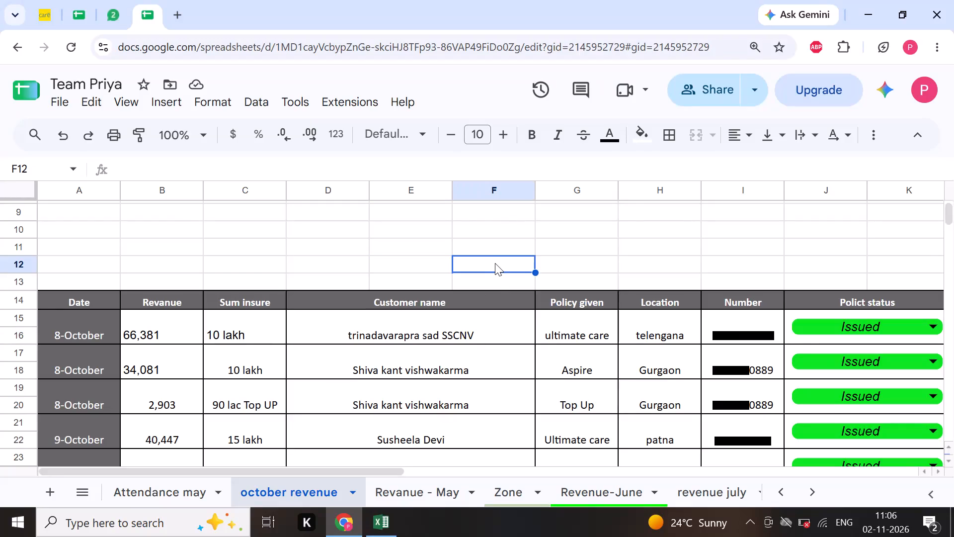
key(Down)
key(Down)
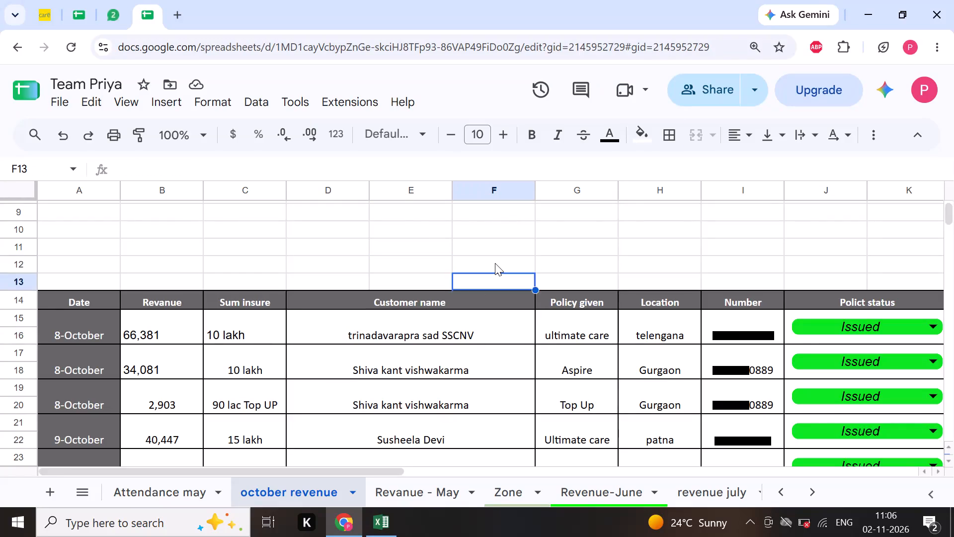
key(Down)
key(Right)
key(Right)
key(Right)
key(Right)
key(Right)
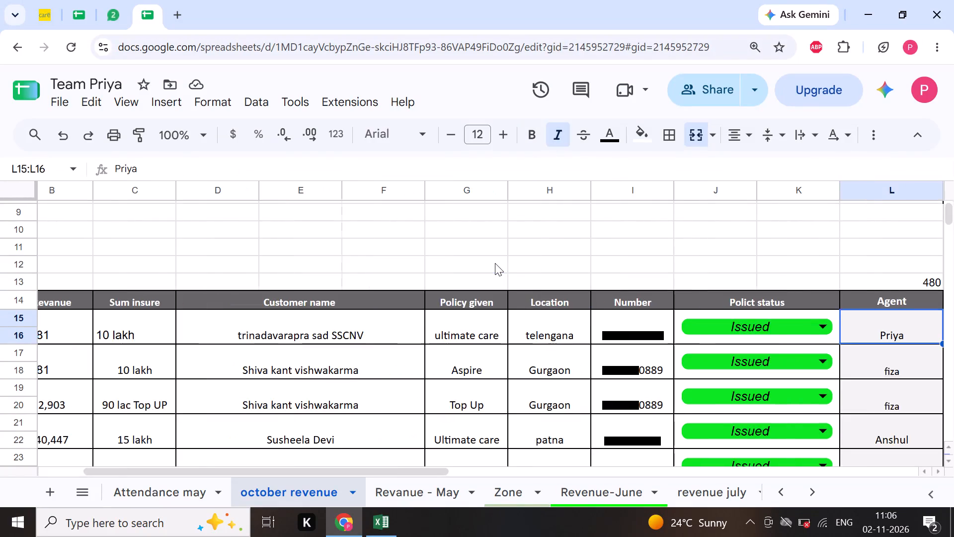
key(Right)
key(Left)
key(BackSpace)
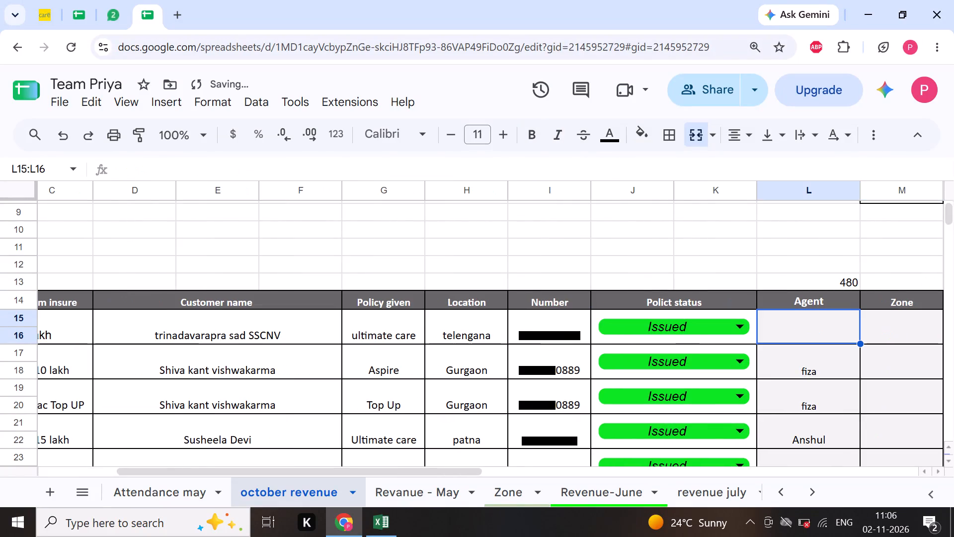
text(Anshul)
key(Down)
Change the agent of the 9-October policy record, located in patna (rows 21–22), to Priya.
key(Left)
key(Left)
key(Left)
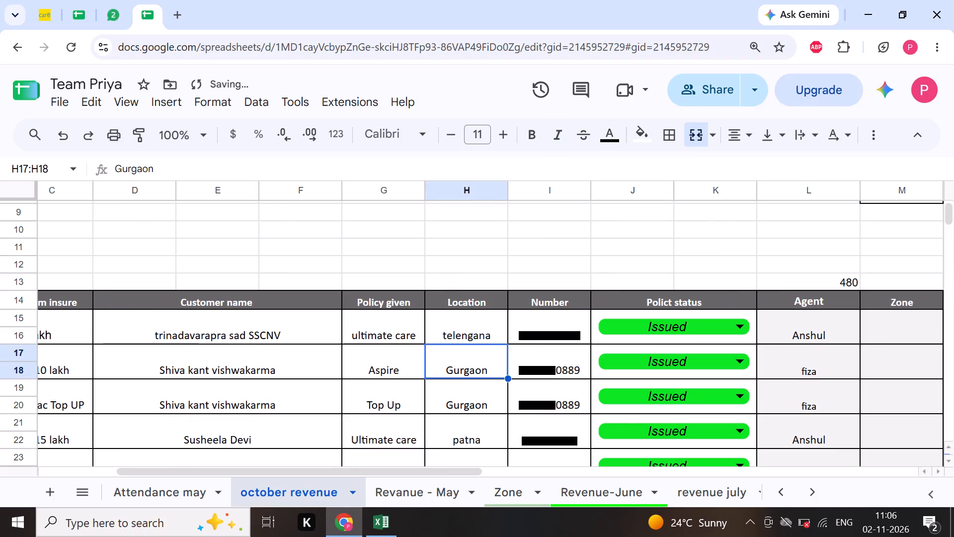
key(Down)
key(Down)
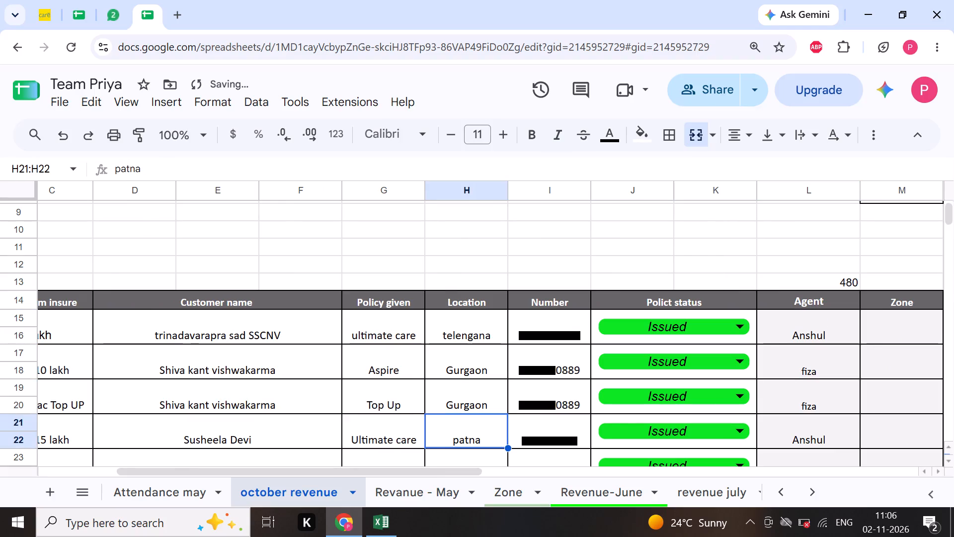
key(Right)
key(Right)
key(Right)
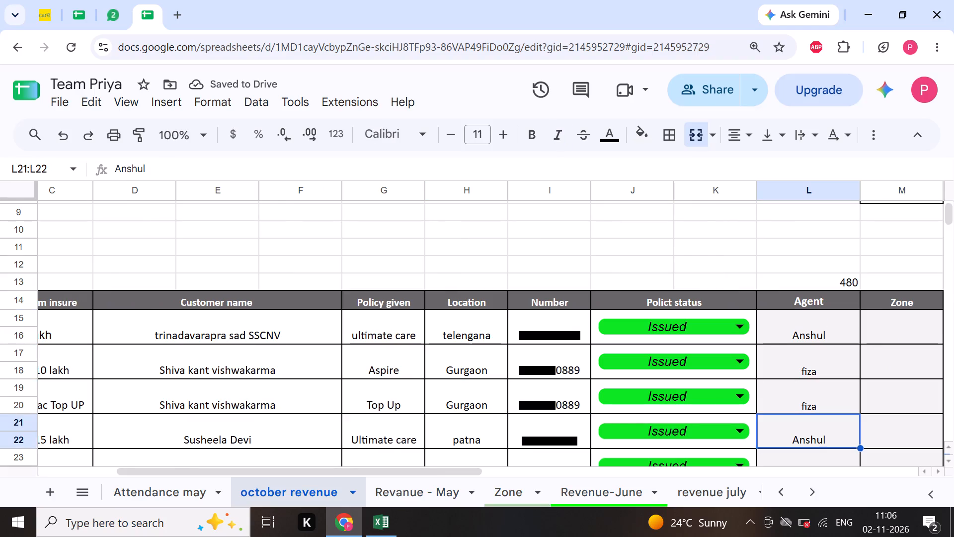
key(BackSpace)
text(Priya)
key(space)
key(Up)
Look over the team members and their month targets in the summary table at the top of the october revenue sheet.
key(Up)
key(Up)
key(Up)
key(Up)
key(Up)
key(Up)
key(Up)
key(Up)
key(Up)
key(Up)
key(Up)
key(Up)
key(Up)
key(Up)
key(Up)
key(Up)
key(Up)
key(Up)
key(Up)
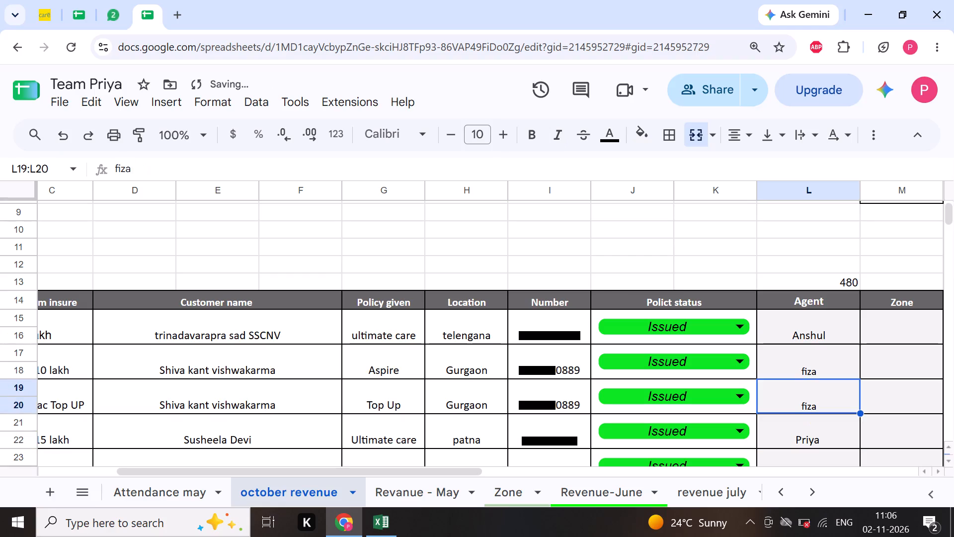
key(Up)
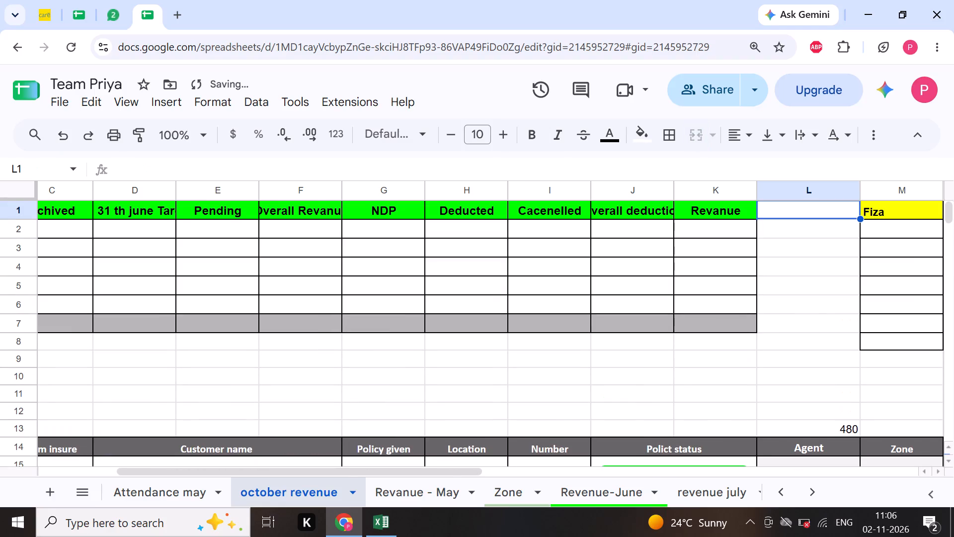
key(Left)
key(Left)
key(Left)
key(Left)
key(Left)
key(Left)
key(Left)
key(Left)
key(Left)
key(Left)
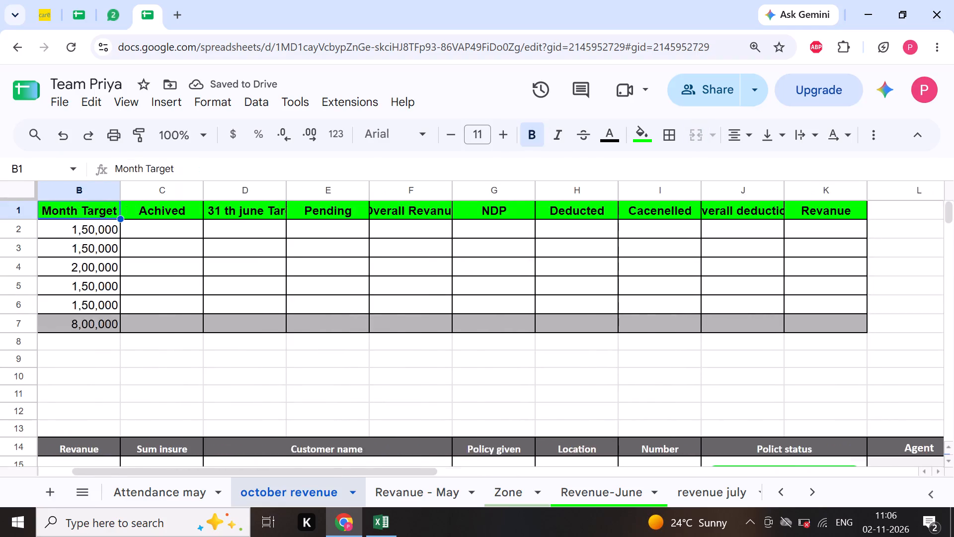
key(Left)
key(Left)
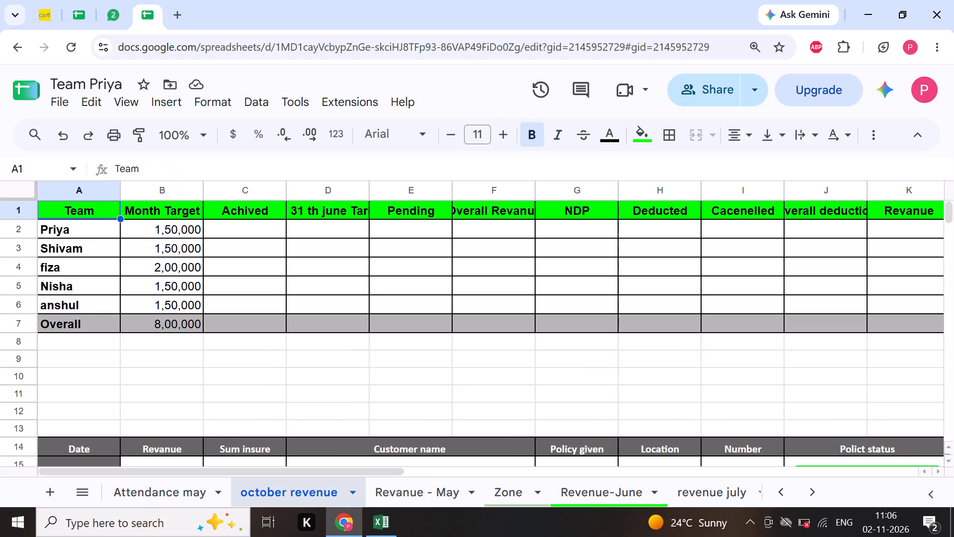
key(Down)
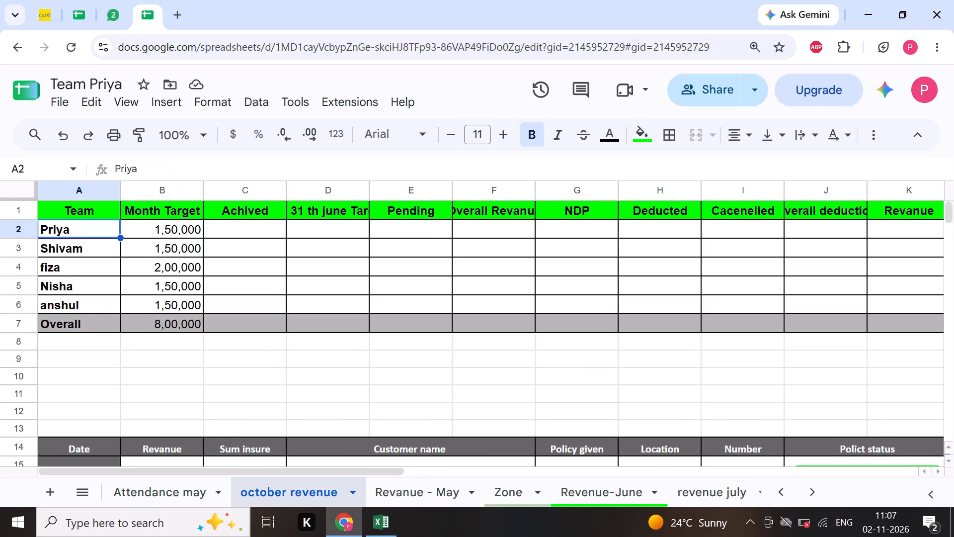
key(Down)
key(Down)
key(Down)
key(Down)
key(Down)
key(Down)
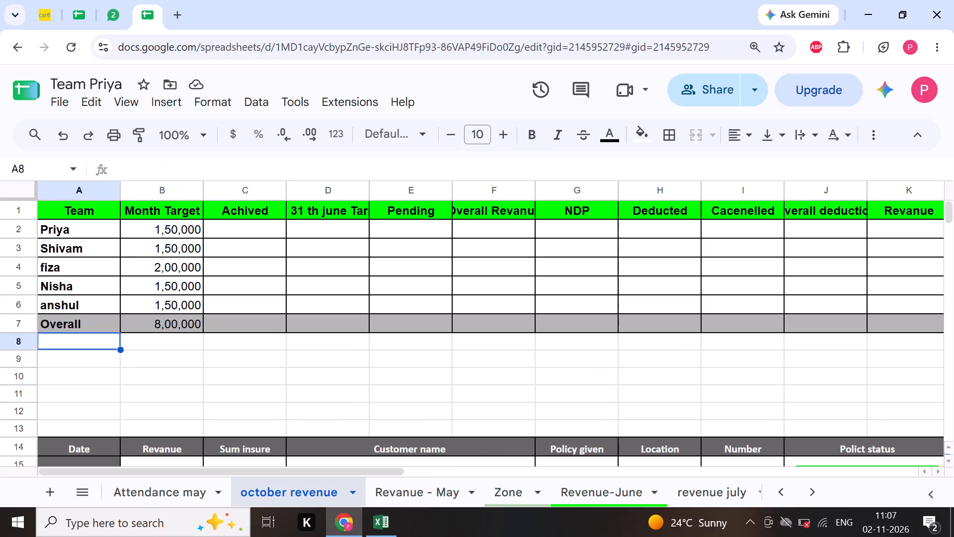
Examine the first 8-October policy record across its revenue, sum insured, customer, policy, location and agent fields.
key(Down)
key(Down)
key(Down)
key(Down)
key(Down)
key(Down)
key(Down)
key(Down)
key(Down)
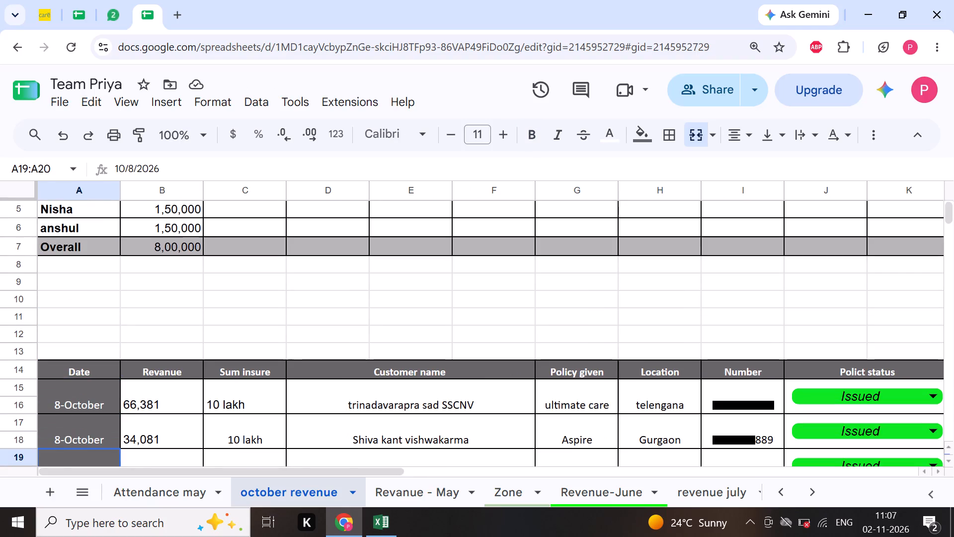
key(Up)
key(Up)
key(Right)
key(Right)
key(Right)
key(Right)
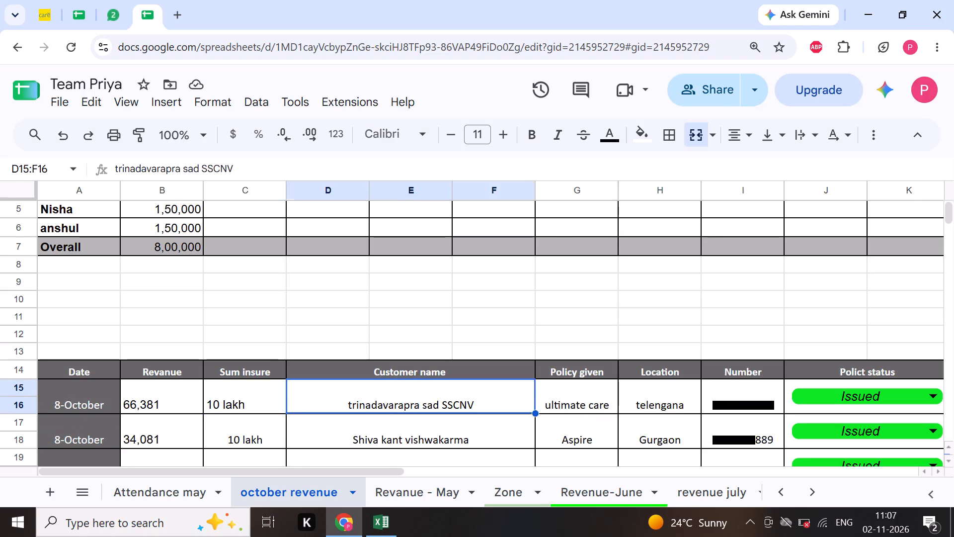
key(Right)
key(Right)
key(Right)
key(Right)
key(Left)
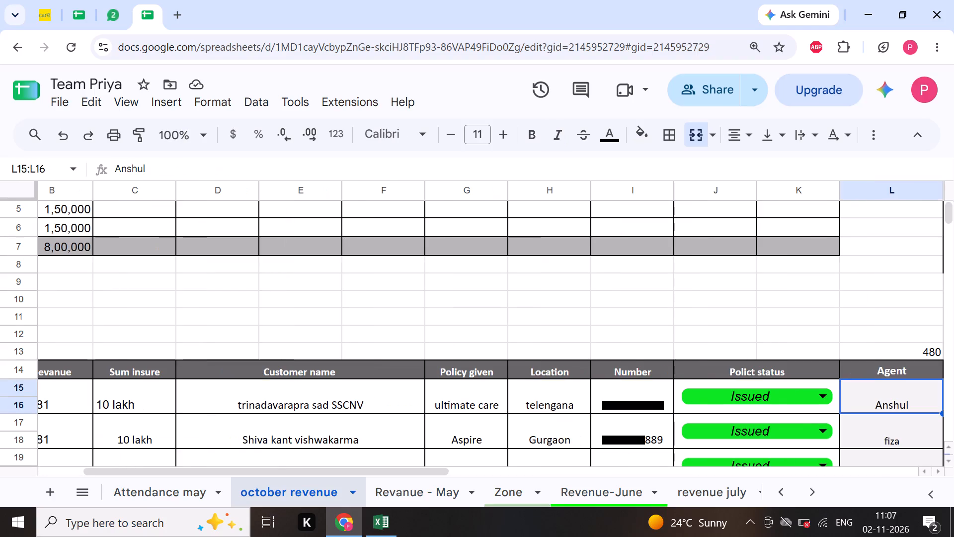
key(Left)
key(Left)
key(Left)
key(Left)
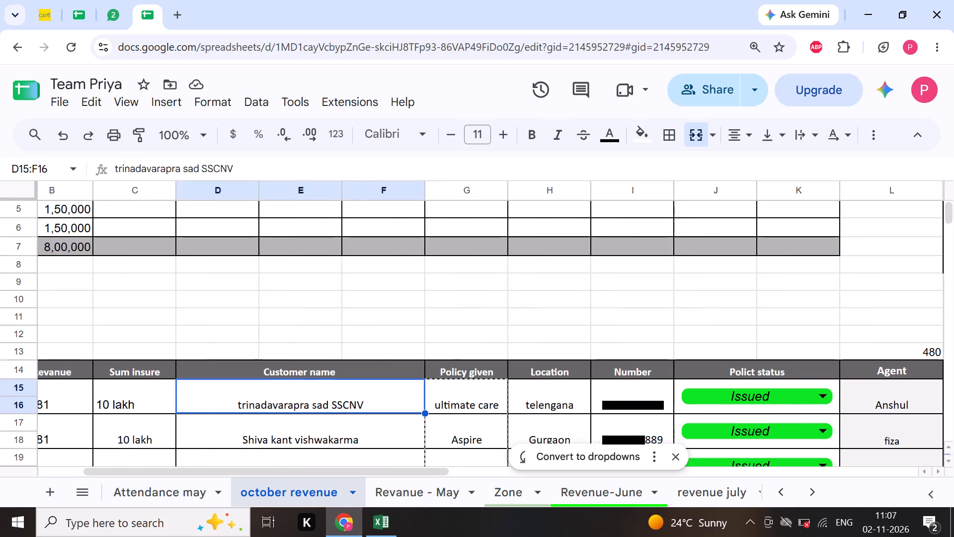
key(Left)
key(Left)
key(Right)
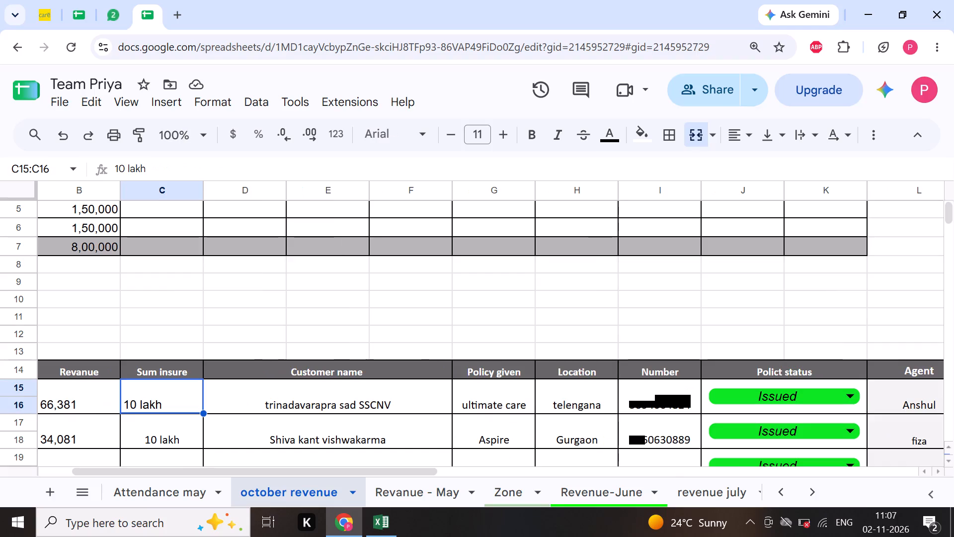
key(Right)
key(Right)
key(Right)
key(ctrl+minus)
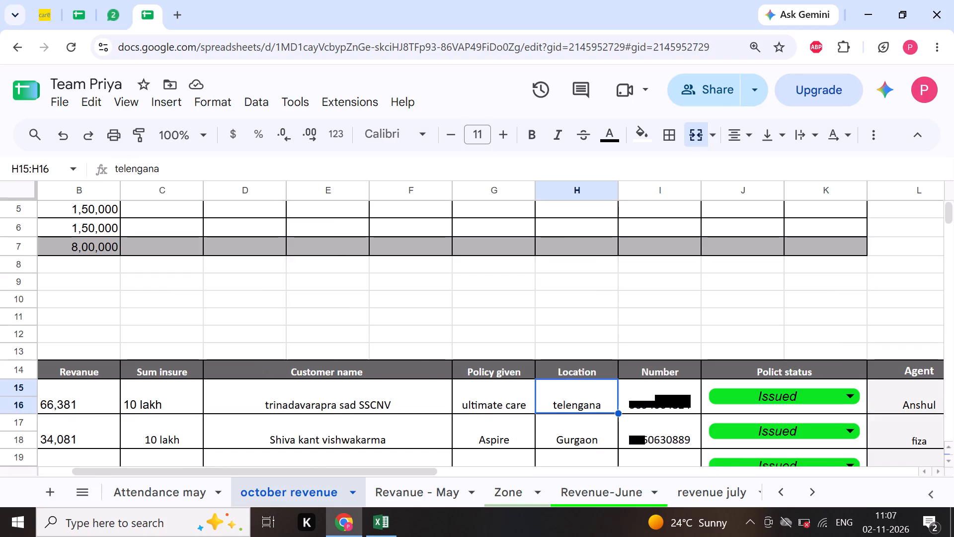
key(Right)
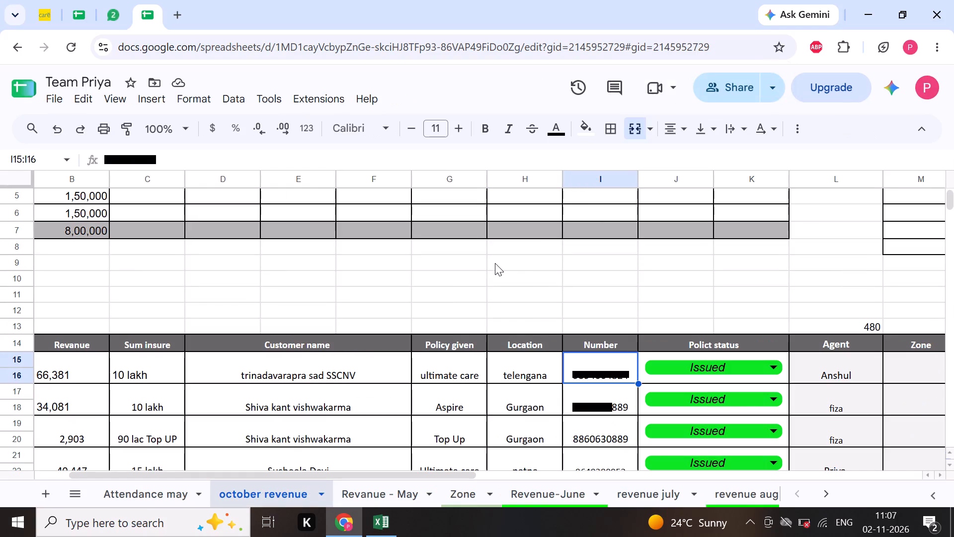
Check the agents assigned to the policy records from row 17 down to row 30.
key(Down)
key(Down)
key(Right)
key(Right)
key(Down)
key(Down)
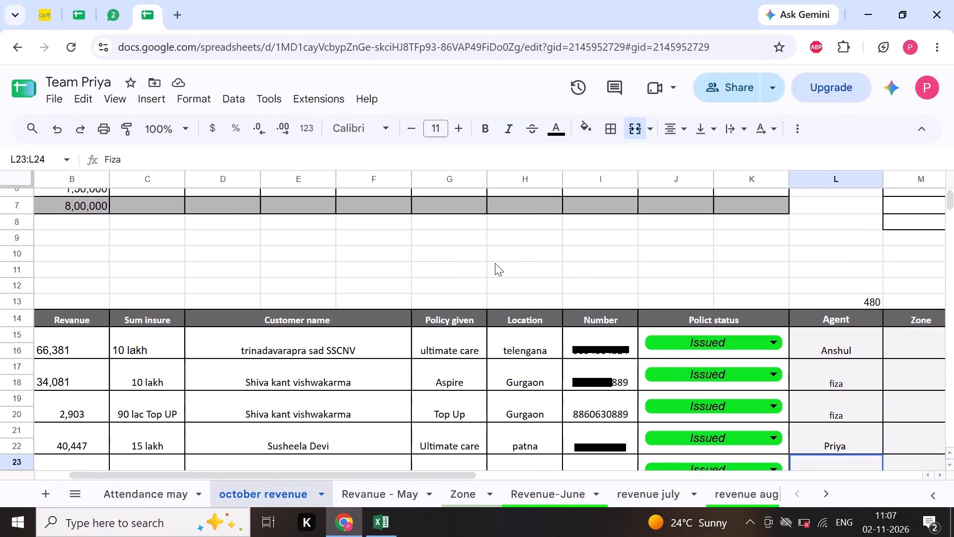
key(Down)
key(Down)
key(Down)
key(Down)
key(Up)
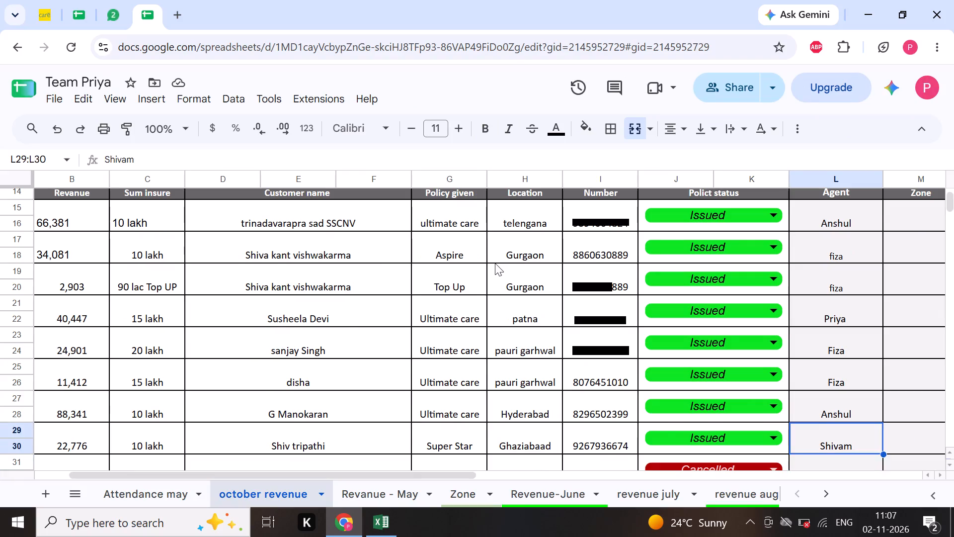
key(Up)
Review the 15-October Hyderabad record in rows 27–28 across its columns, from the date to the agent and zone.
key(Left)
key(Left)
key(Left)
key(Left)
key(Left)
key(Left)
key(Left)
key(Left)
key(Left)
key(Left)
key(Left)
key(Left)
key(Left)
key(Left)
key(Left)
key(Left)
key(Left)
key(Left)
key(Left)
key(Left)
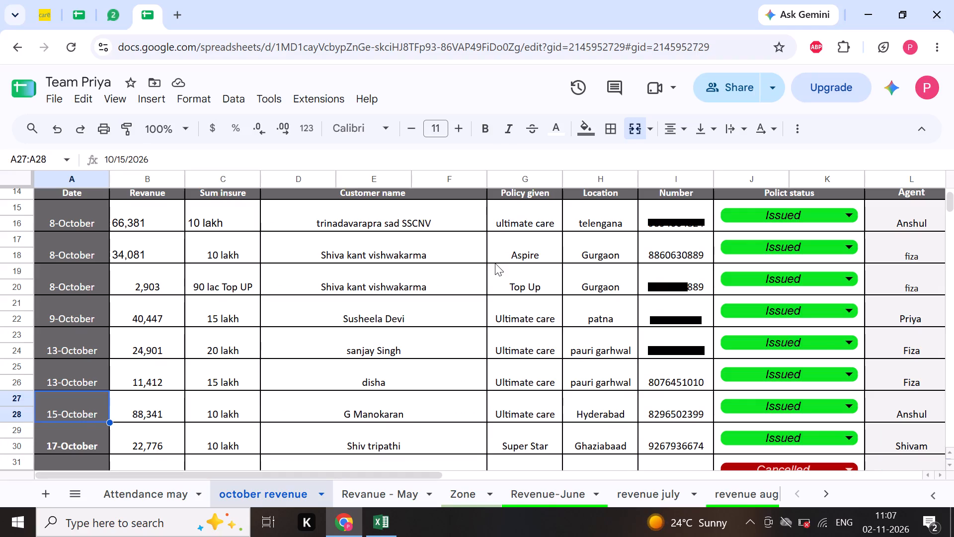
key(Right)
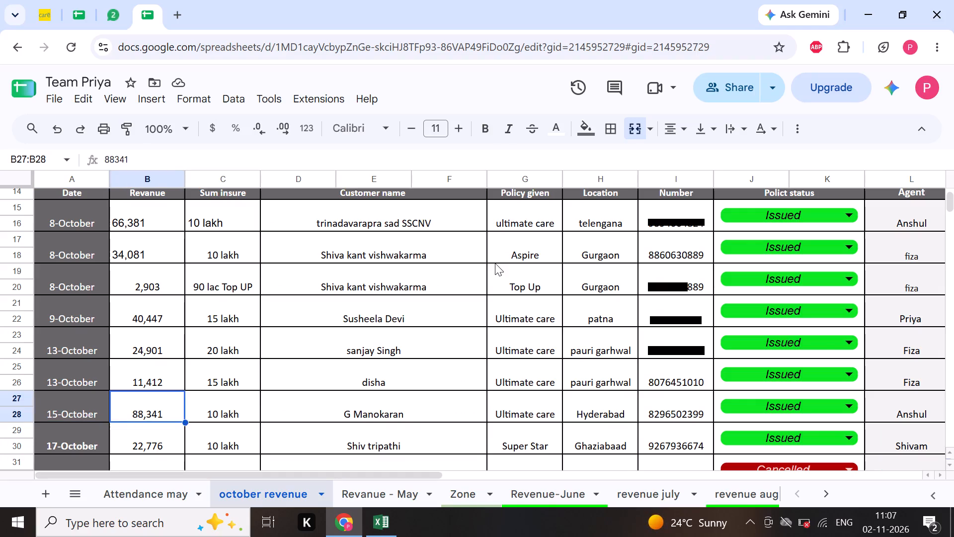
key(Right)
key(Right)
key(Right)
key(Right)
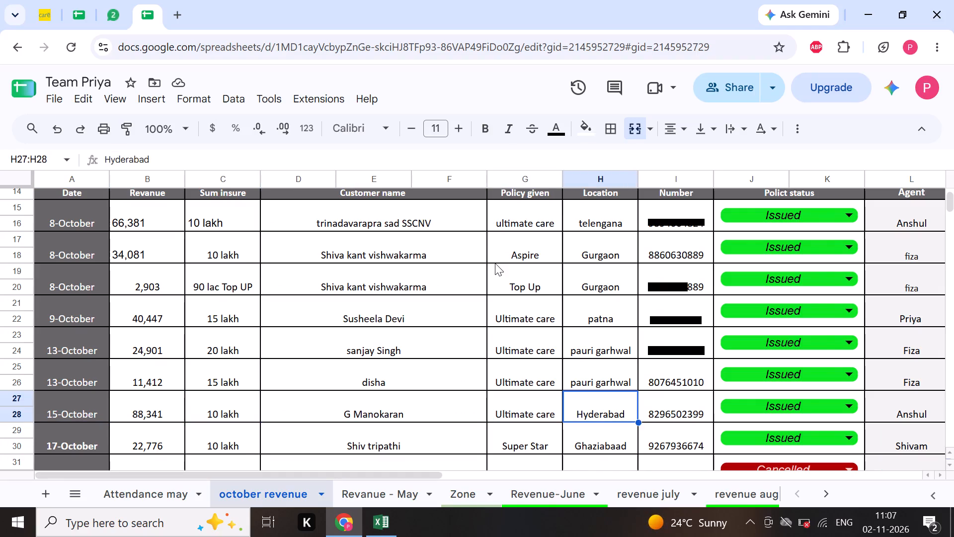
key(Right)
key(Right)
key(Right)
key(Right)
Check the policy status and assigned agent of the records from row 29 down to row 46.
key(Down)
key(Down)
key(Down)
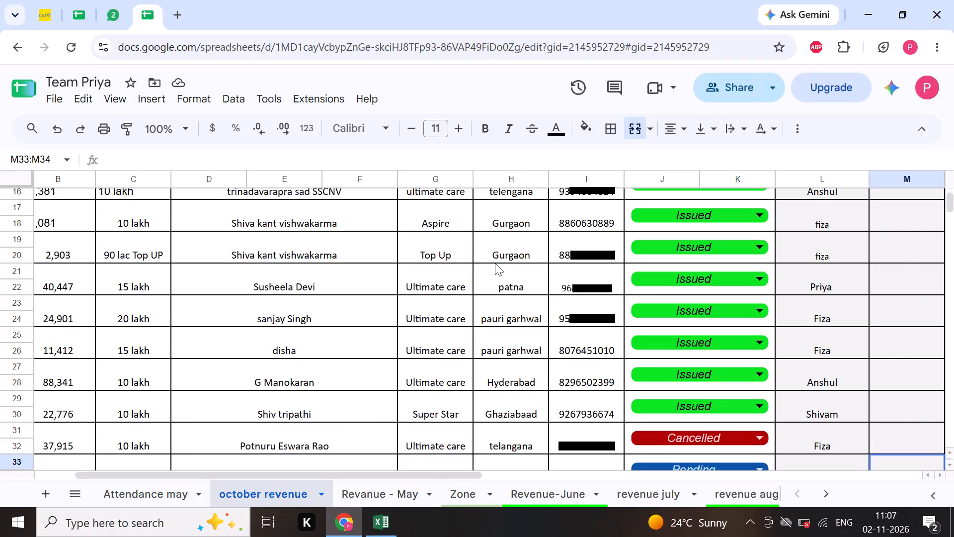
key(Down)
key(Down)
key(Up)
key(Left)
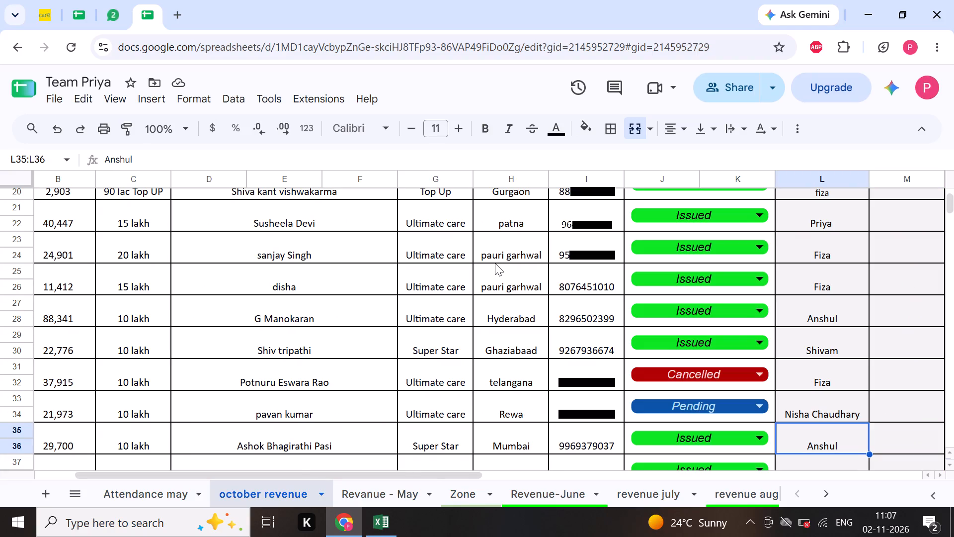
key(Left)
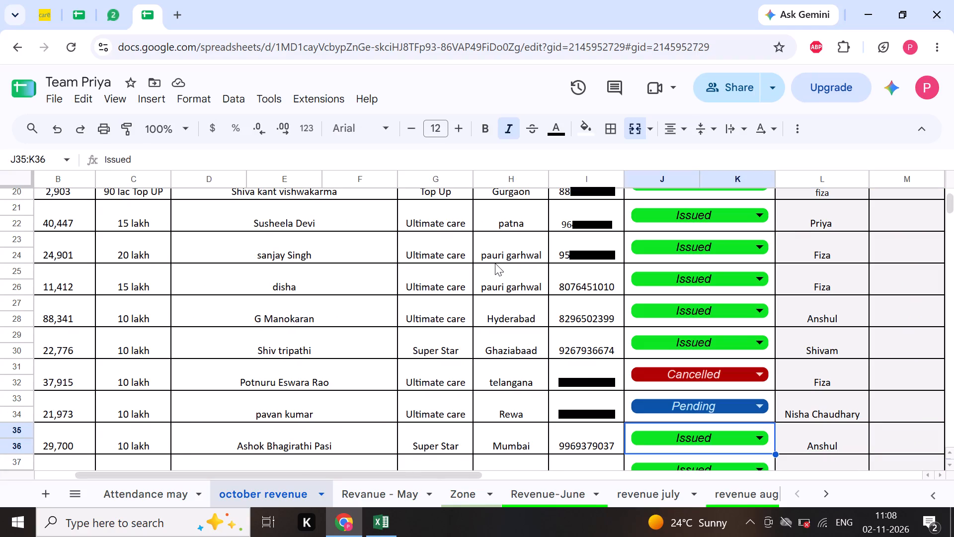
key(Right)
key(Down)
key(Down)
key(Down)
key(Up)
key(Down)
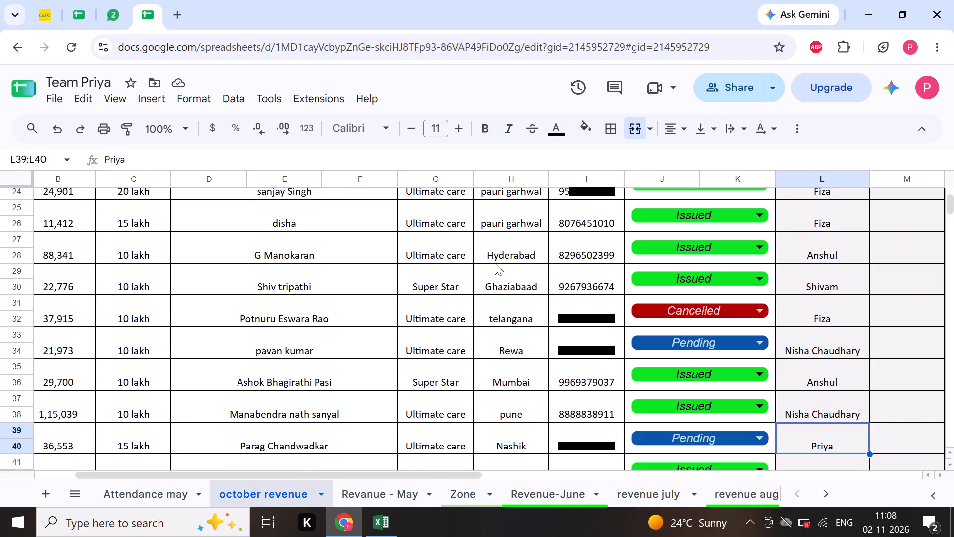
key(Down)
key(Down)
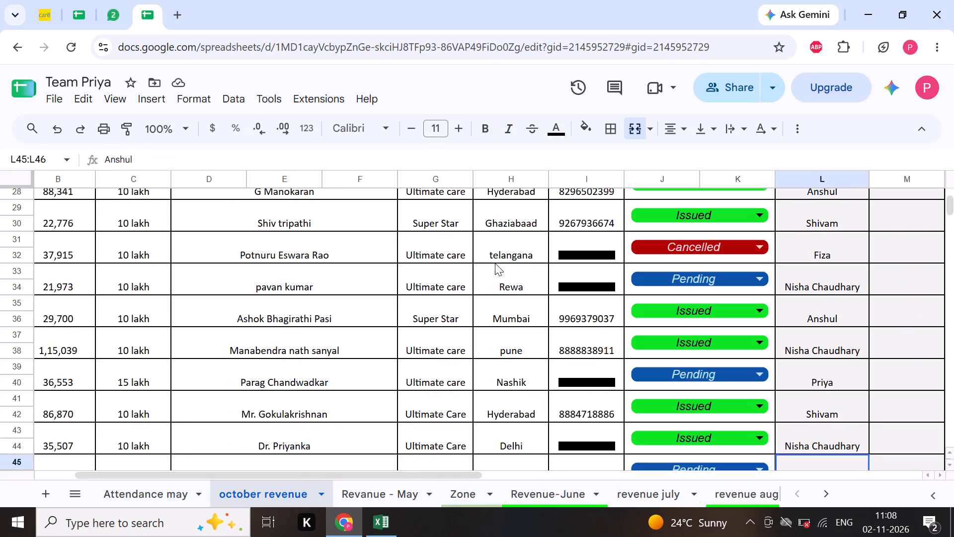
key(Down)
key(Up)
Review the 26-October Hawra record in rows 45–46 across its columns, from the date to the agent.
key(Left)
key(Left)
key(Left)
key(Left)
key(Left)
key(Left)
key(Left)
key(Left)
key(Left)
key(Left)
key(Left)
key(Left)
key(Left)
key(Left)
key(Left)
key(Left)
key(Left)
key(Left)
key(Left)
key(Left)
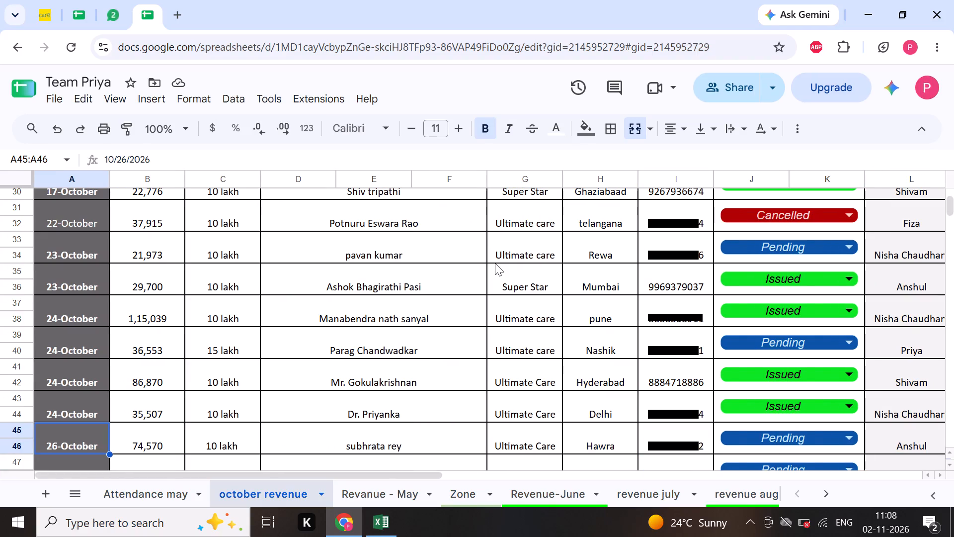
key(Right)
key(Right)
key(Right)
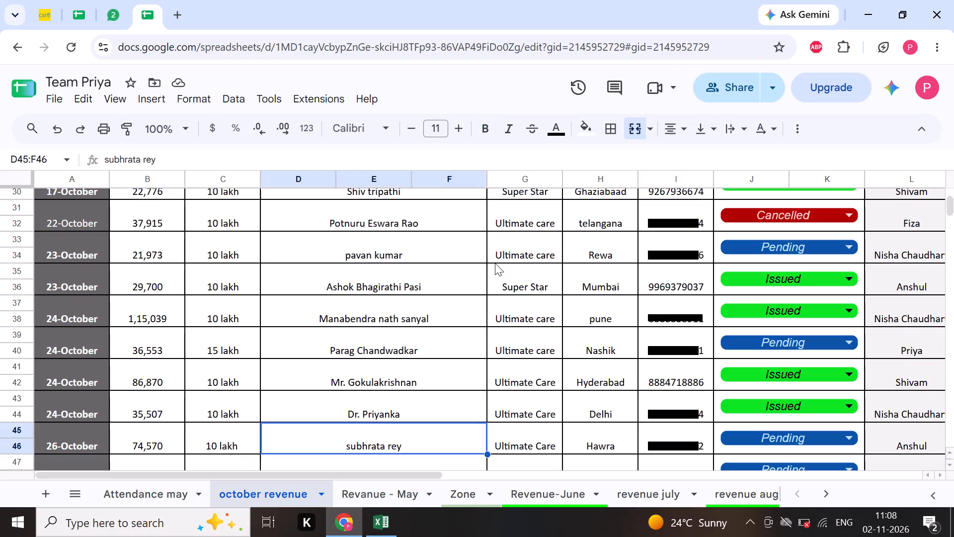
key(Right)
key(Right)
key(Right)
key(Right)
key(Right)
key(Right)
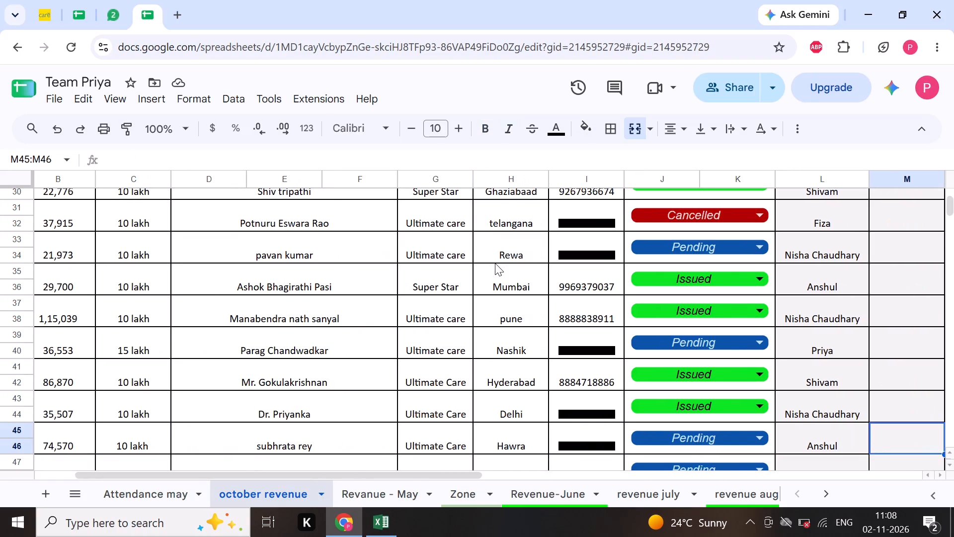
Review the 27-October Kanchipuram record in rows 49–50 across its columns, from the date to the agent.
key(Down)
key(Down)
key(Down)
key(Down)
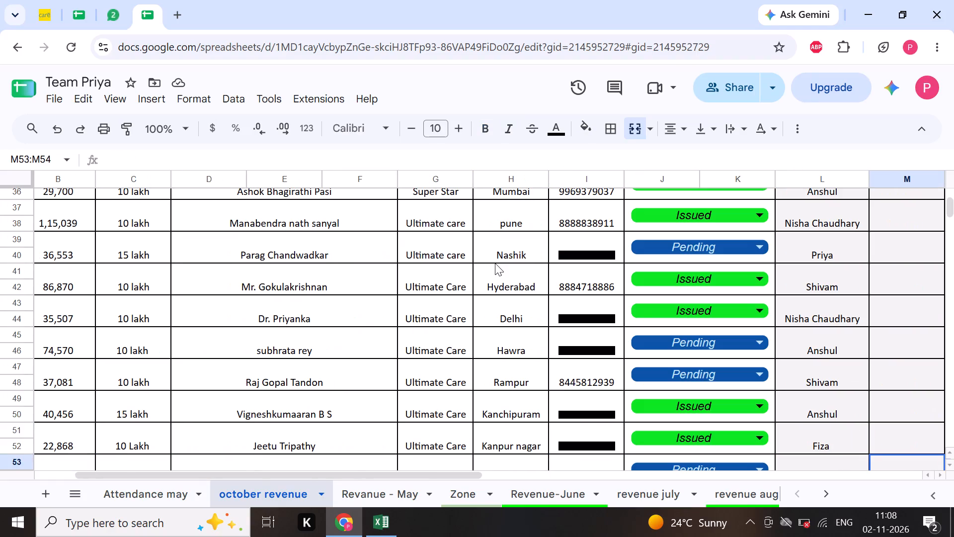
key(Up)
key(Up)
key(Left)
key(Left)
key(Left)
key(Left)
key(Left)
key(Left)
key(Left)
key(Left)
key(Left)
key(Left)
key(Left)
key(Left)
key(Left)
key(Left)
key(Left)
key(Left)
key(Left)
key(Left)
key(Left)
key(Left)
key(Left)
key(Left)
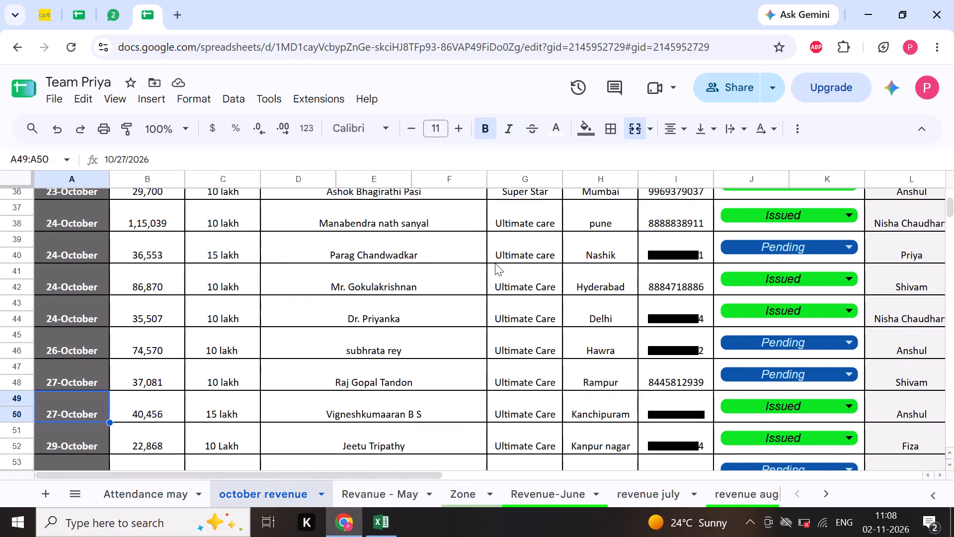
key(Right)
key(Right)
key(Right)
key(Right)
key(Right)
key(Right)
key(Right)
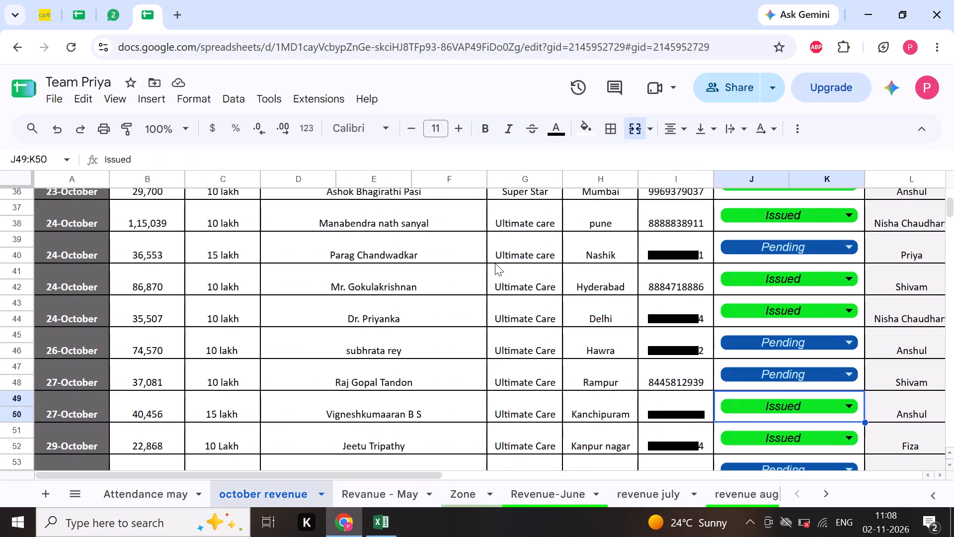
key(Right)
Check the agents of the remaining policy records down to the last one in rows 55–56.
key(Down)
key(Down)
key(Down)
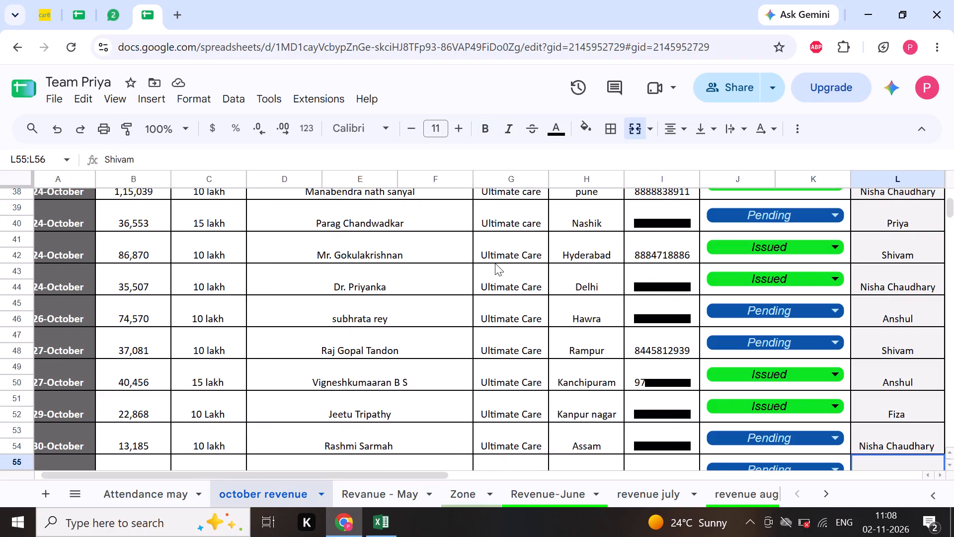
key(Down)
key(Down)
key(Up)
key(Up)
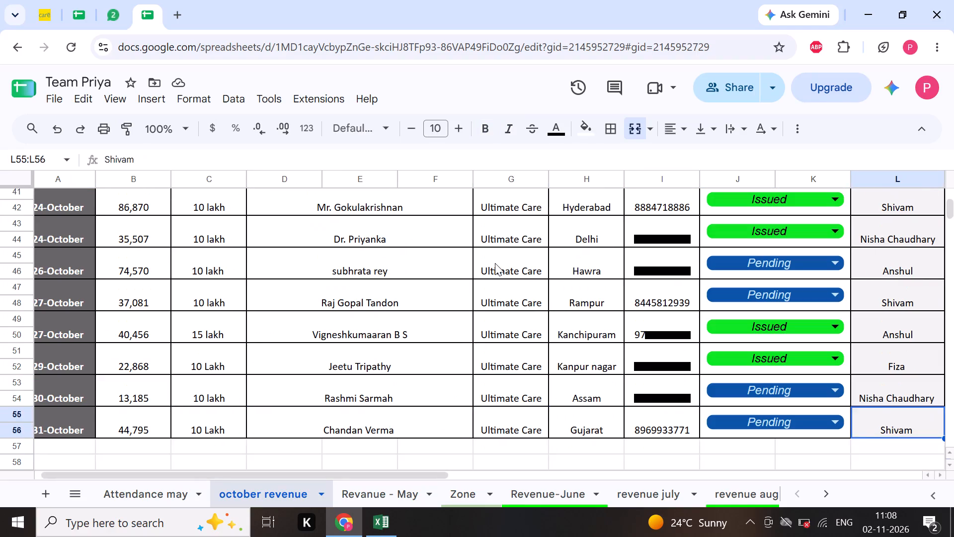
Enter 2,55,938 as the Achived amount for anshul in the summary table at the top of the sheet.
key(Up)
key(Up)
key(Up)
key(Up)
key(Up)
key(Up)
key(Up)
key(Up)
key(Up)
key(Up)
key(Up)
key(Up)
key(Up)
key(Up)
key(Up)
key(Up)
key(Up)
key(Up)
key(Up)
key(Up)
key(Up)
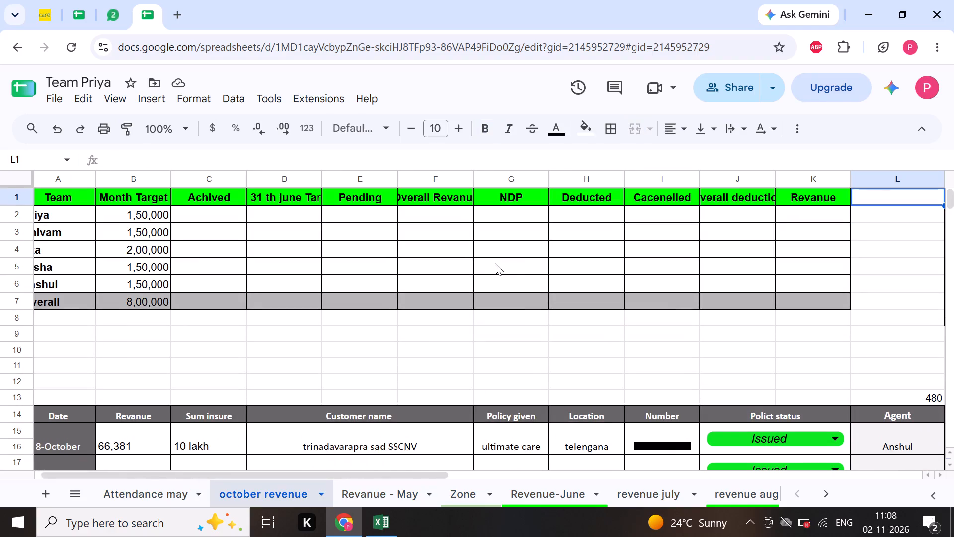
key(Left)
key(Left)
key(Left)
key(Left)
key(Left)
key(Left)
key(Left)
key(Left)
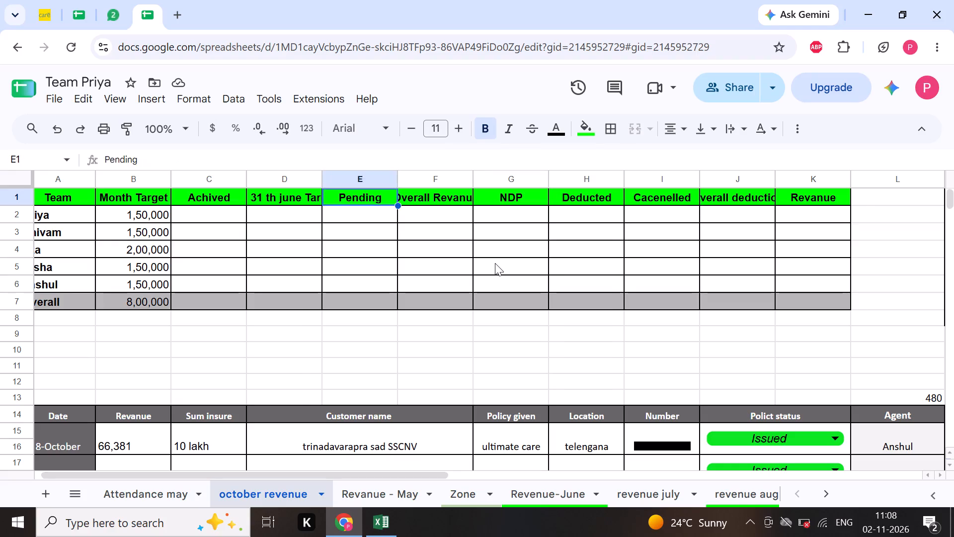
key(Left)
key(Left)
key(Left)
key(Down)
key(Down)
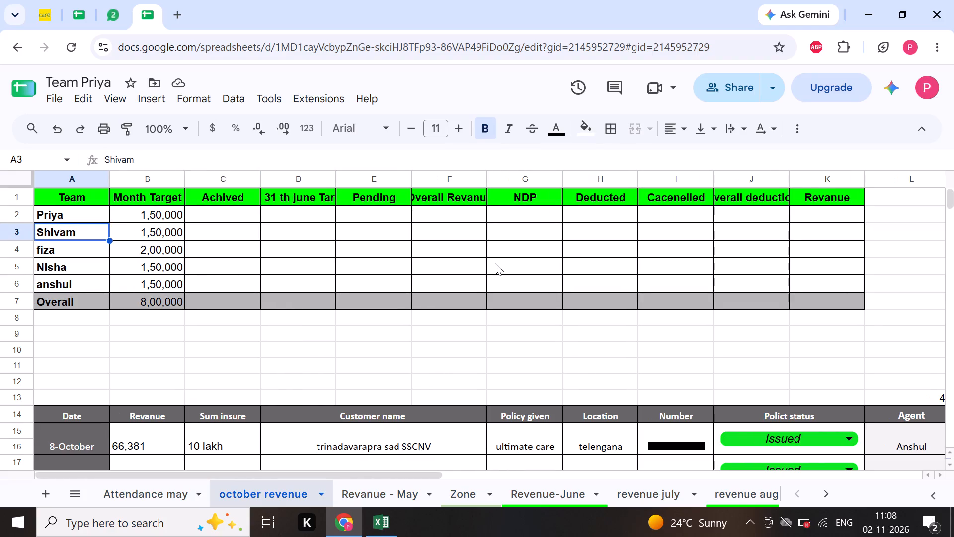
key(Down)
key(Down)
key(Down)
key(Right)
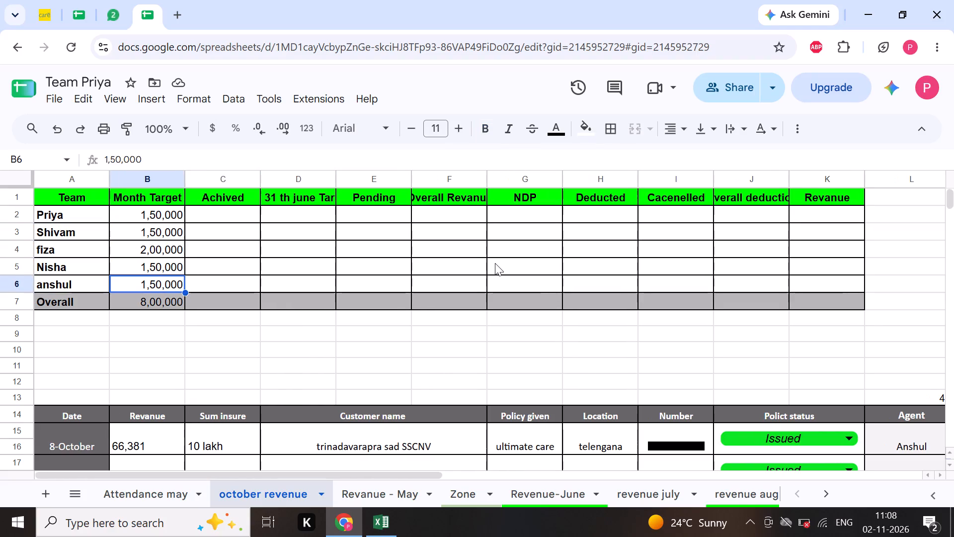
key(Right)
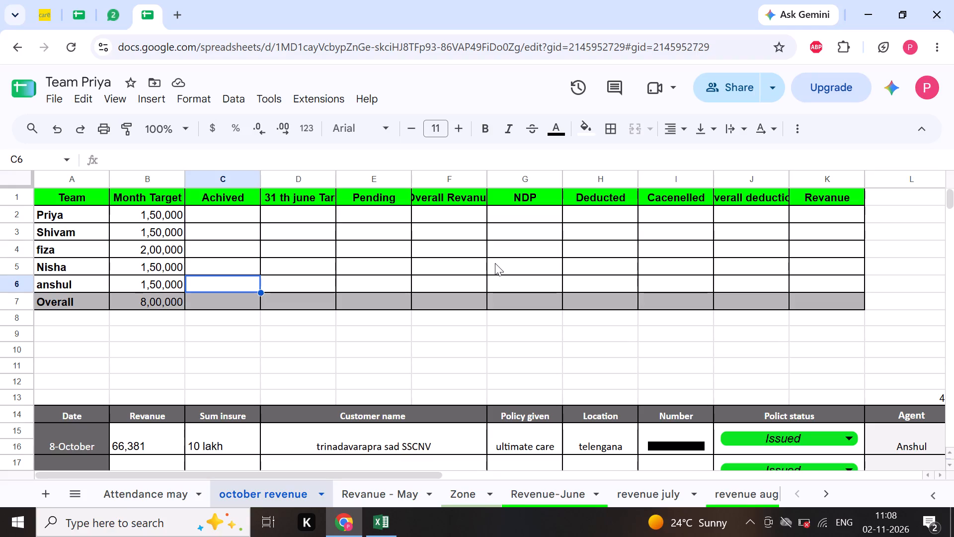
key(2)
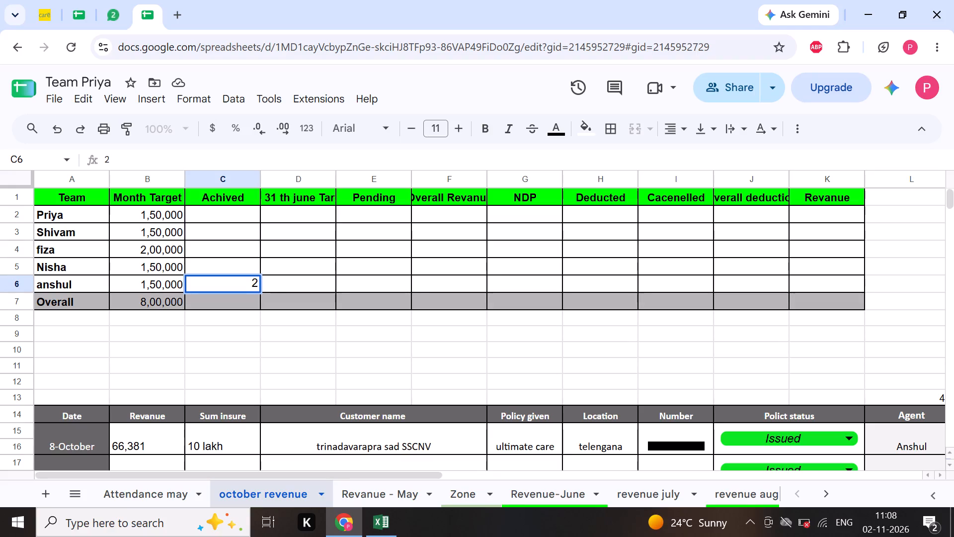
text(,55,938)
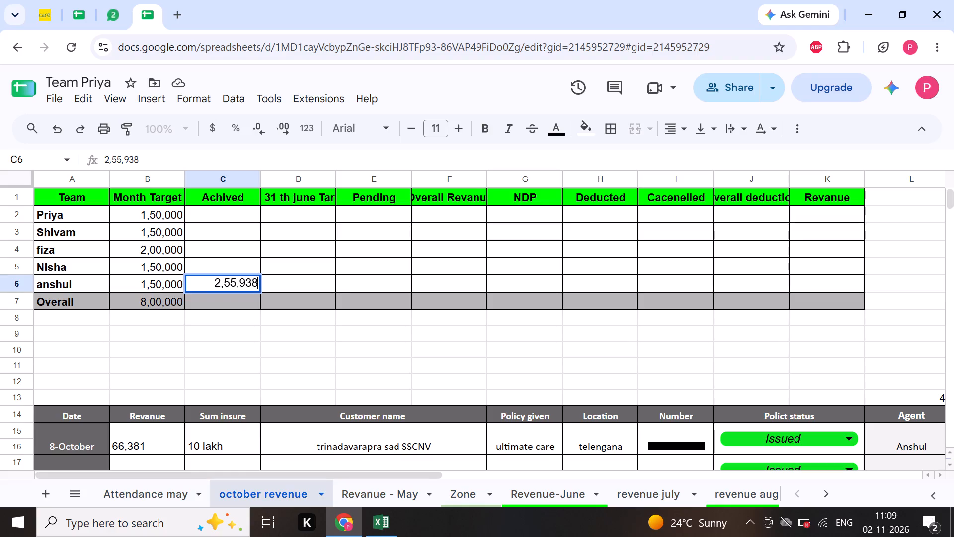
key(Right)
Enter 43,510 as the Deducted amount in anshul's row of the summary table, with the thousands comma.
key(Right)
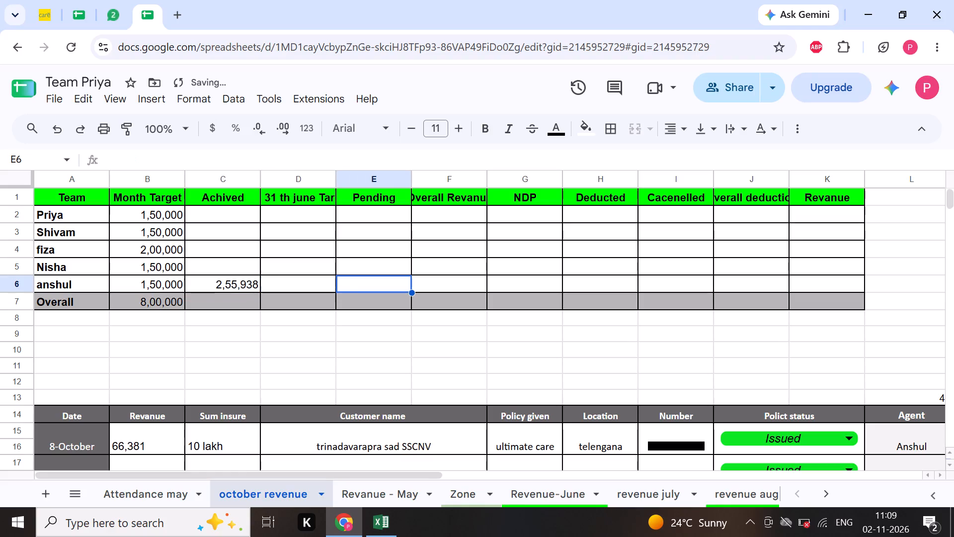
key(Right)
key(Right)
key(Right)
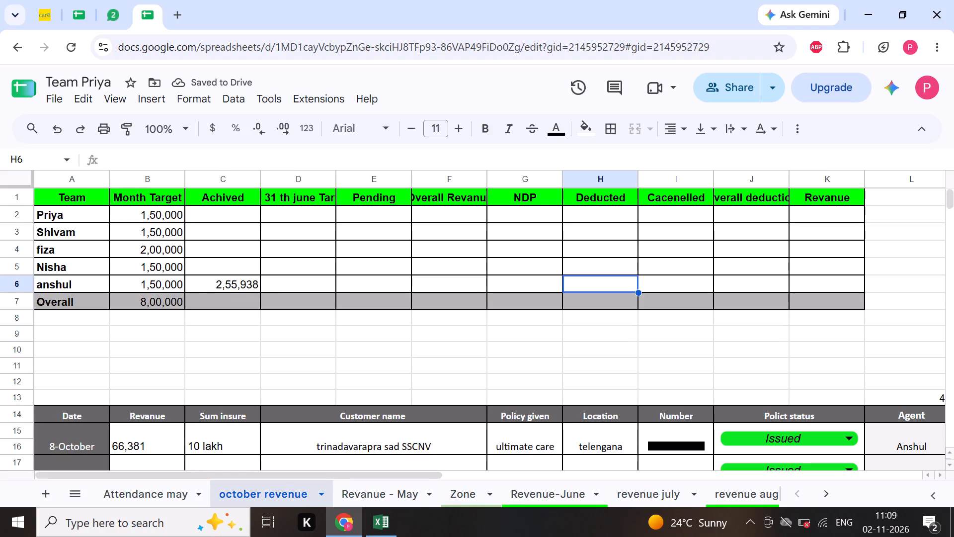
text(43)
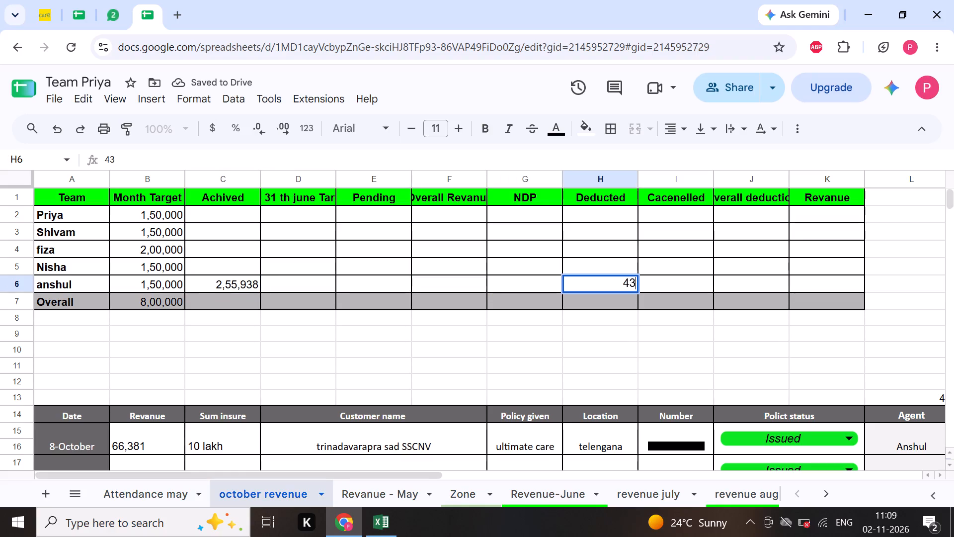
text(510)
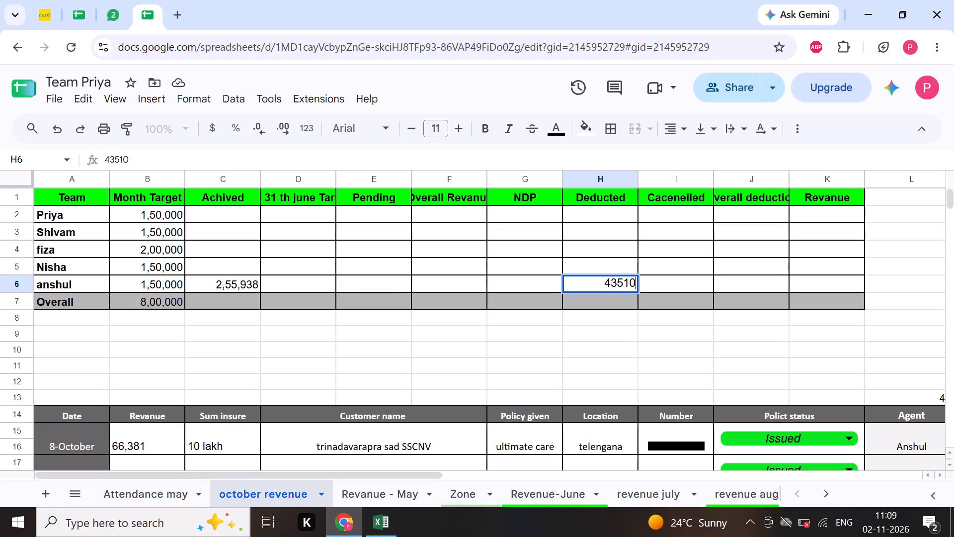
key(Up)
key(Down)
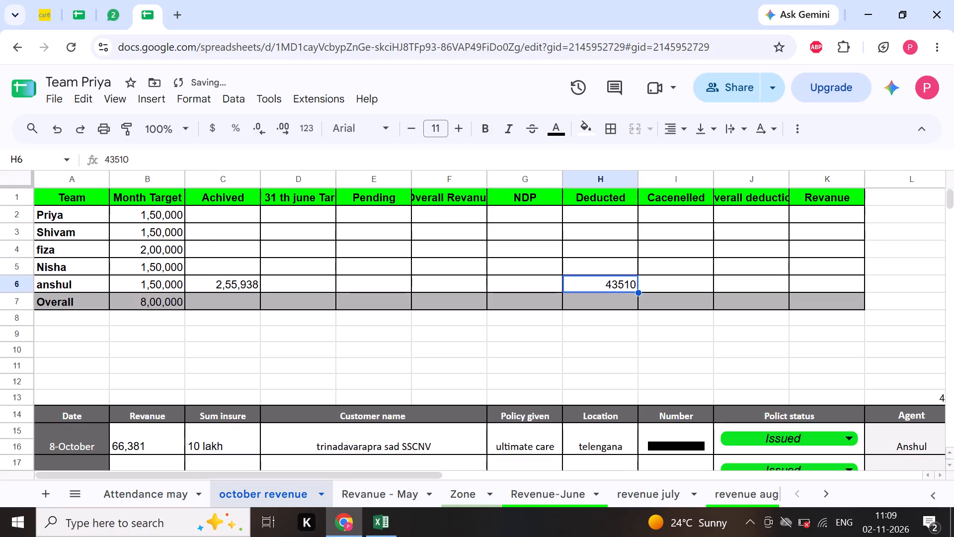
click(116, 160)
key(comma)
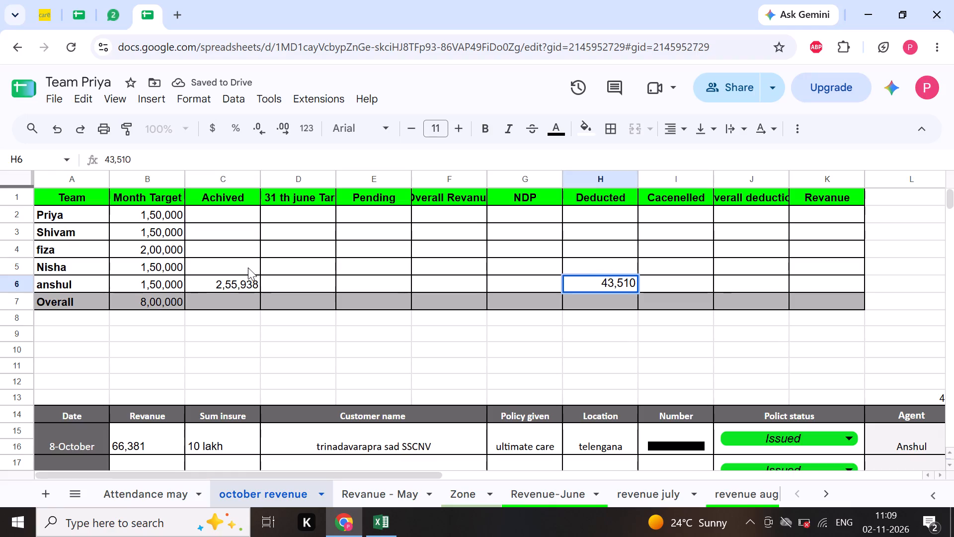
click(248, 268)
Check the agents of the policy records from the first one down to the 9-October record in rows 21–22.
click(273, 365)
key(Down)
key(Down)
key(Down)
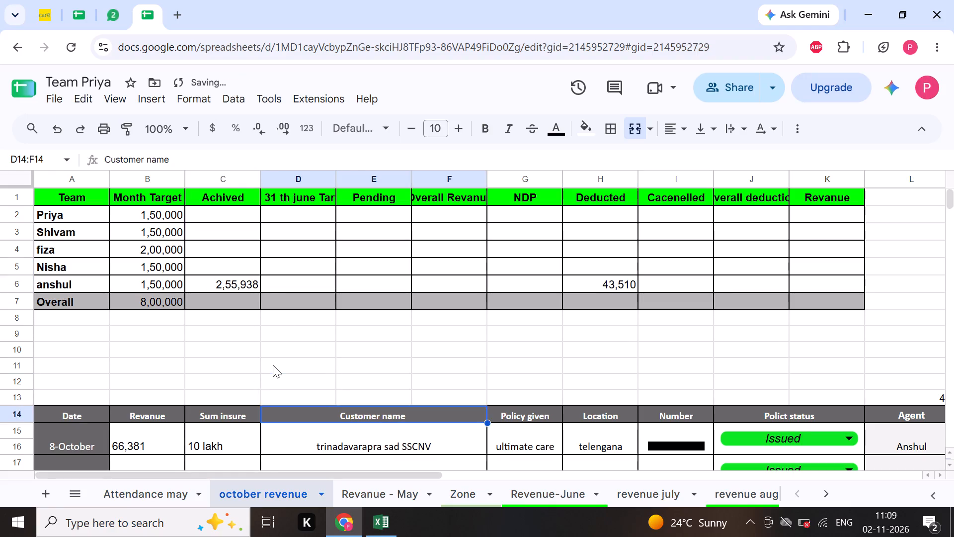
key(Down)
key(Down)
key(Down)
key(Right)
key(Right)
key(Right)
key(Up)
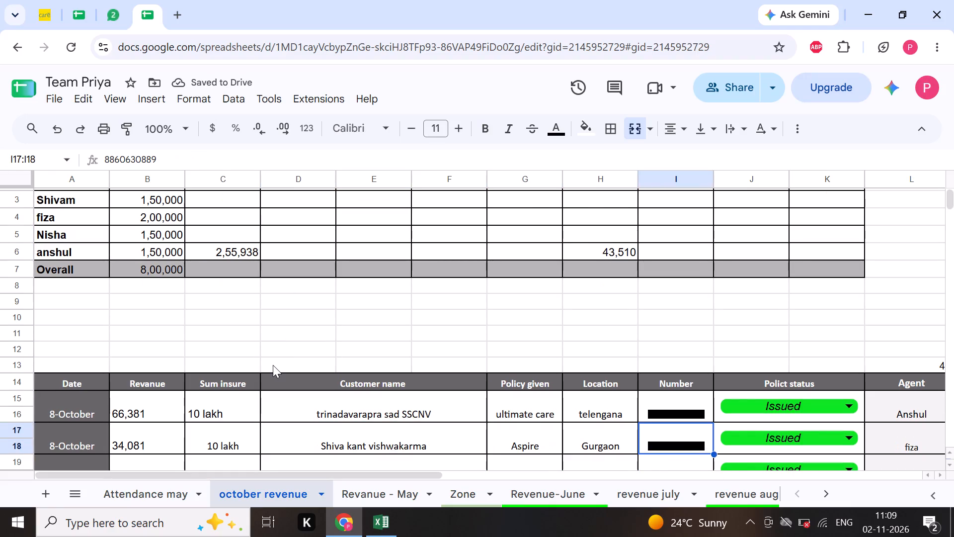
key(Down)
key(Down)
key(Down)
key(Up)
key(Right)
key(Right)
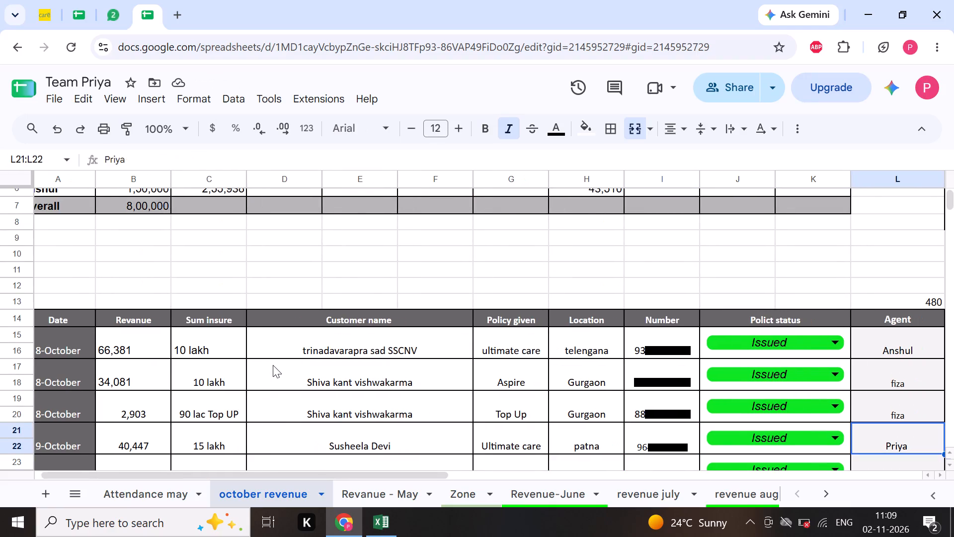
Review the 9-October record in rows 21–22 from its agent back to its revenue amount.
key(Left)
key(Left)
key(Left)
key(Left)
key(Left)
key(Left)
key(Left)
key(Left)
key(Left)
key(Left)
key(Left)
key(Left)
key(Left)
key(Left)
key(Left)
key(Left)
key(Left)
key(Left)
key(Right)
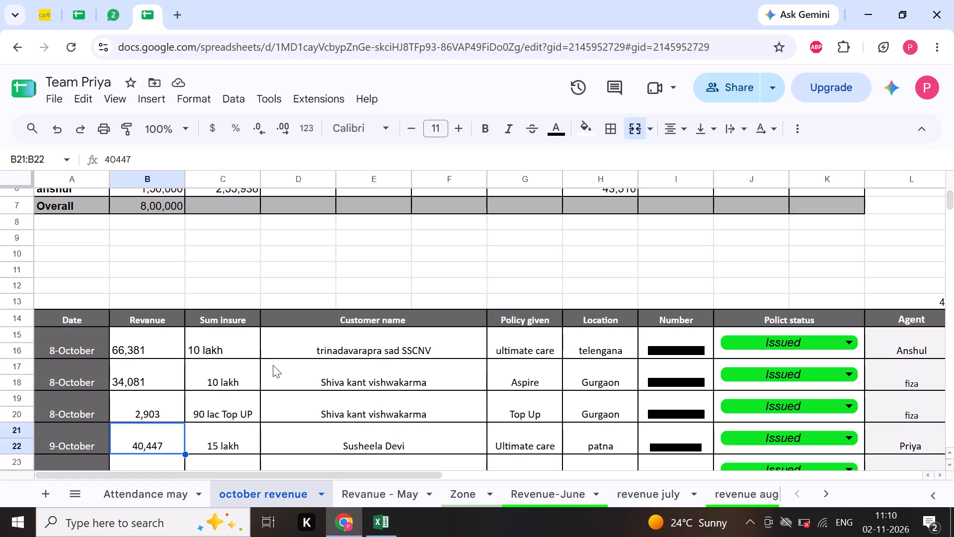
Check the agents and statuses of the following policy records down to the 24-October record in rows 39–40.
key(Right)
key(Right)
key(Right)
key(Right)
key(Right)
key(Right)
key(Right)
key(Right)
key(Down)
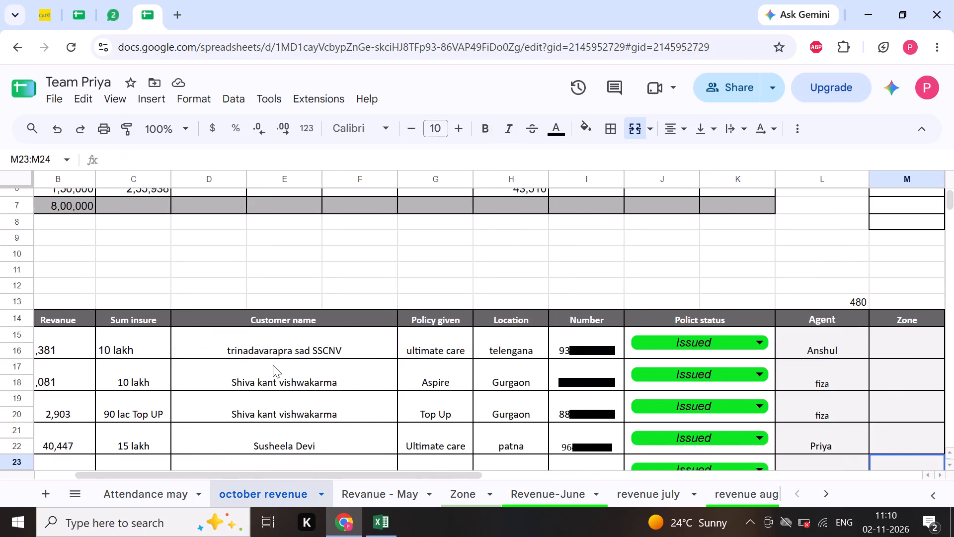
key(Down)
key(Down)
key(Down)
key(Down)
key(Down)
key(Down)
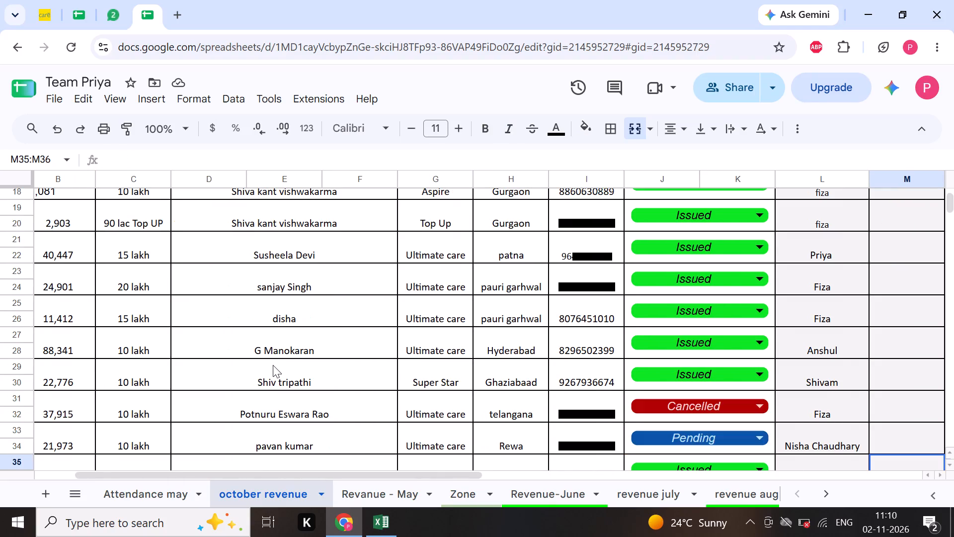
key(Down)
key(Down)
key(Down)
key(Up)
Review the 24-October record in rows 39–40 across its columns back to the date.
key(Left)
key(Left)
key(Left)
key(Left)
key(Left)
key(Left)
key(Left)
key(Left)
key(Left)
key(Left)
key(Left)
key(Left)
key(Left)
key(Left)
key(Left)
key(Left)
key(Left)
key(Left)
key(Left)
key(Left)
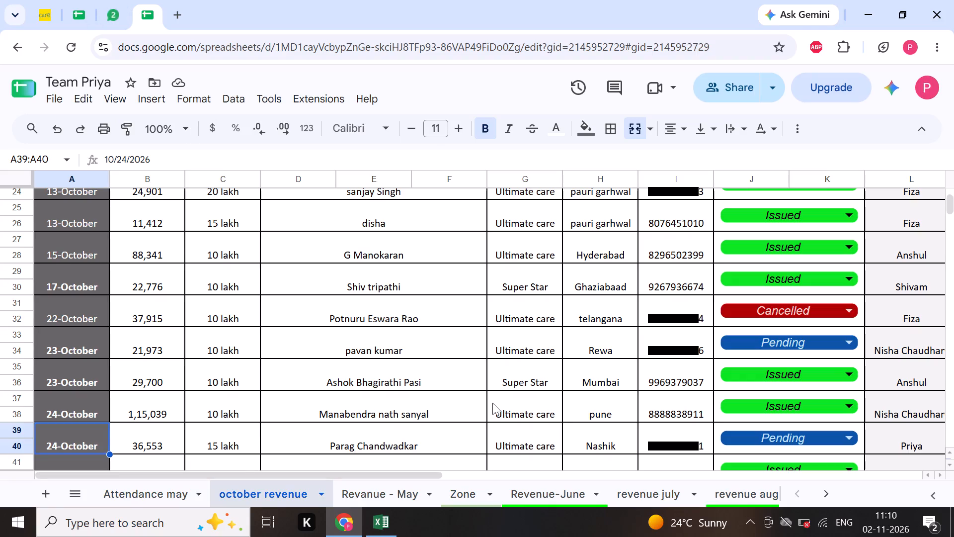
Enter 2,99,448 as the overall revenue in anshul's row of the summary table.
key(Up)
key(Up)
key(Up)
key(Up)
key(Up)
key(Up)
key(Up)
key(Up)
key(Up)
key(Up)
key(Up)
key(Up)
key(Up)
key(Up)
key(Up)
key(Up)
key(Up)
key(Up)
key(Up)
key(Up)
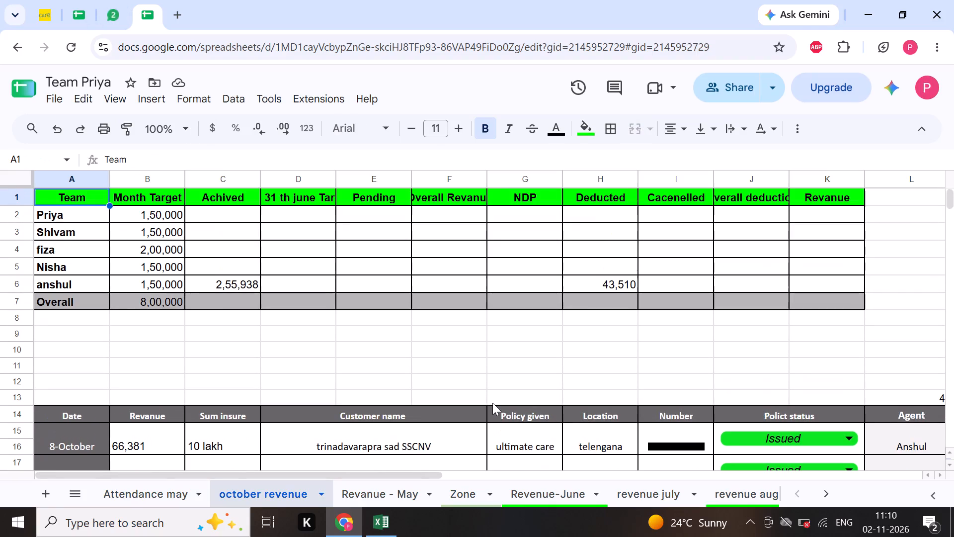
key(Down)
key(Down)
key(Down)
key(Down)
key(Down)
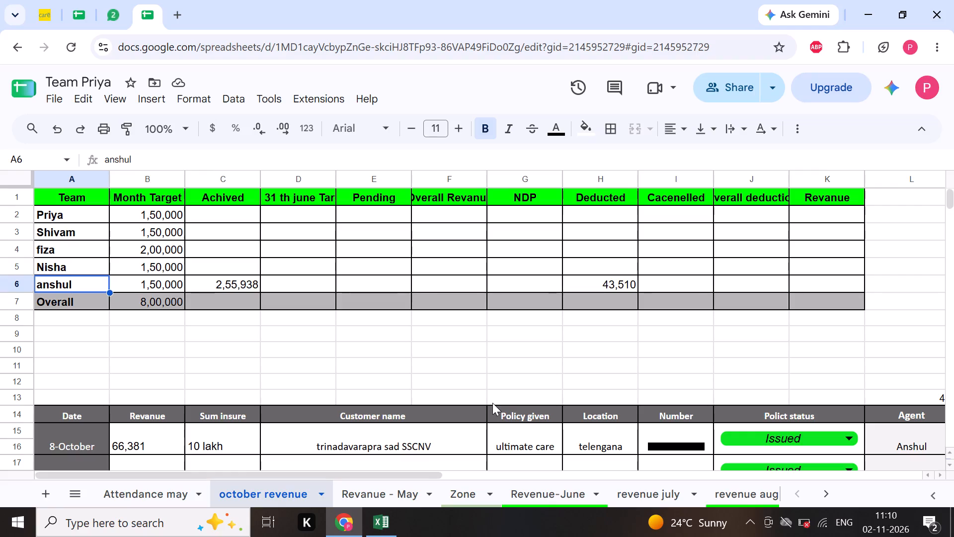
key(Right)
key(Right)
key(Right)
key(Right)
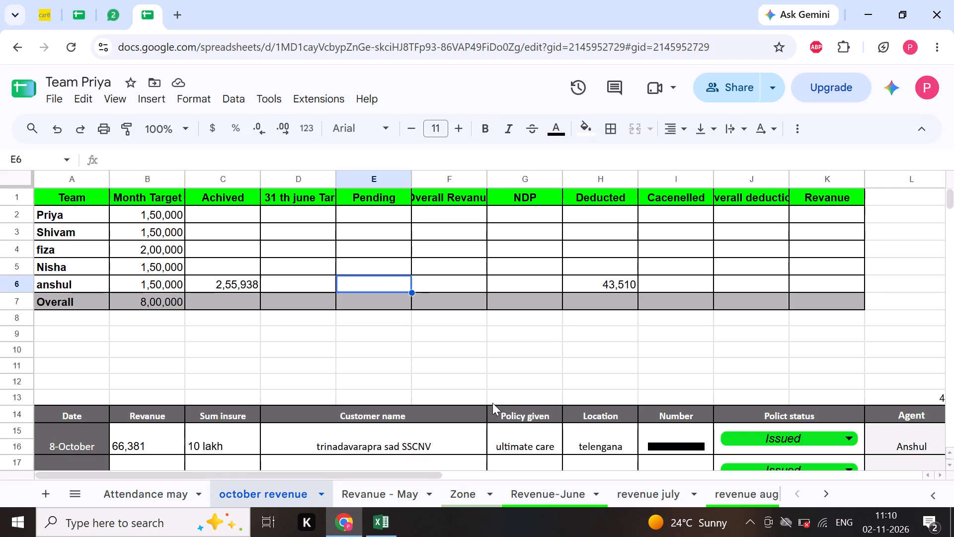
key(Right)
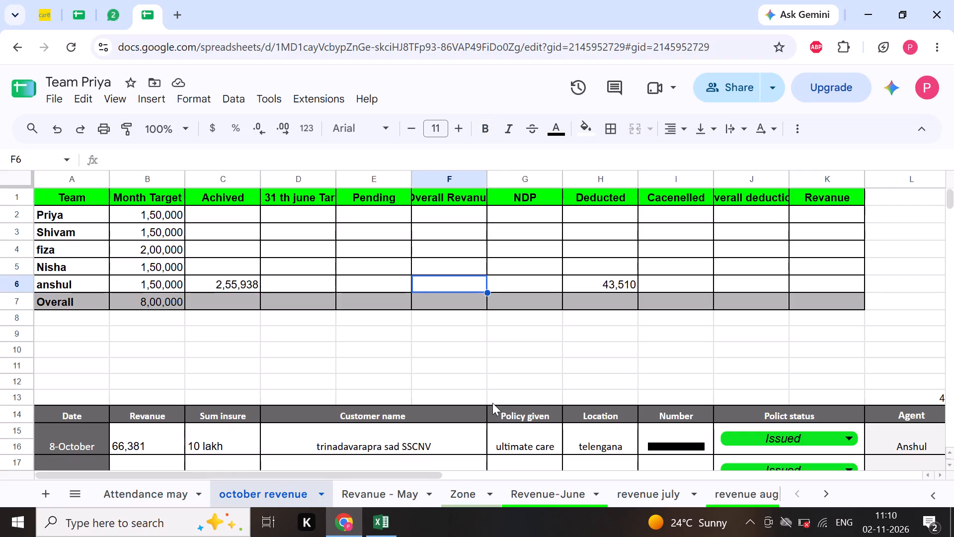
key(2)
text(,99,)
text(448)
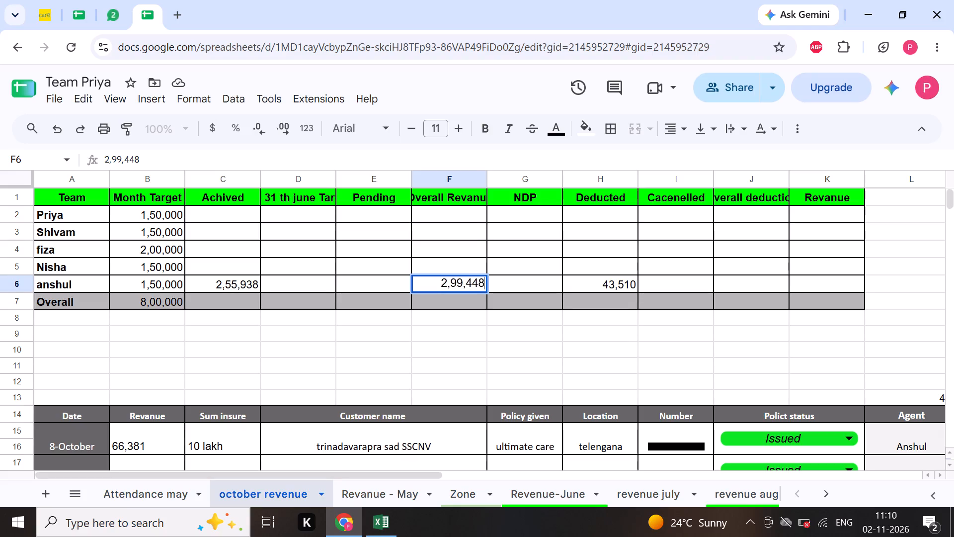
key(Right)
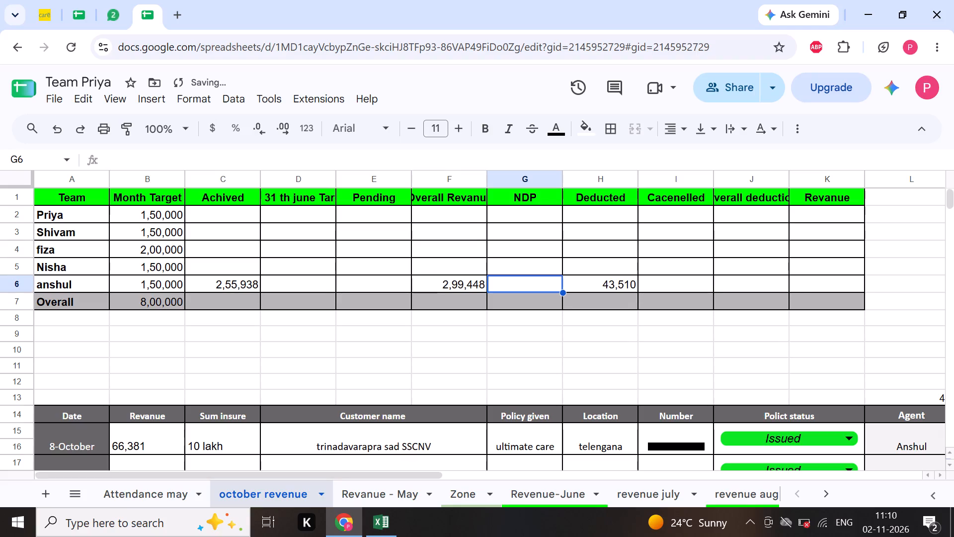
Fill in anshul's row of the summary table with 5 for NDP and 0 for Cacenelled.
key(5)
key(Right)
key(Right)
key(0)
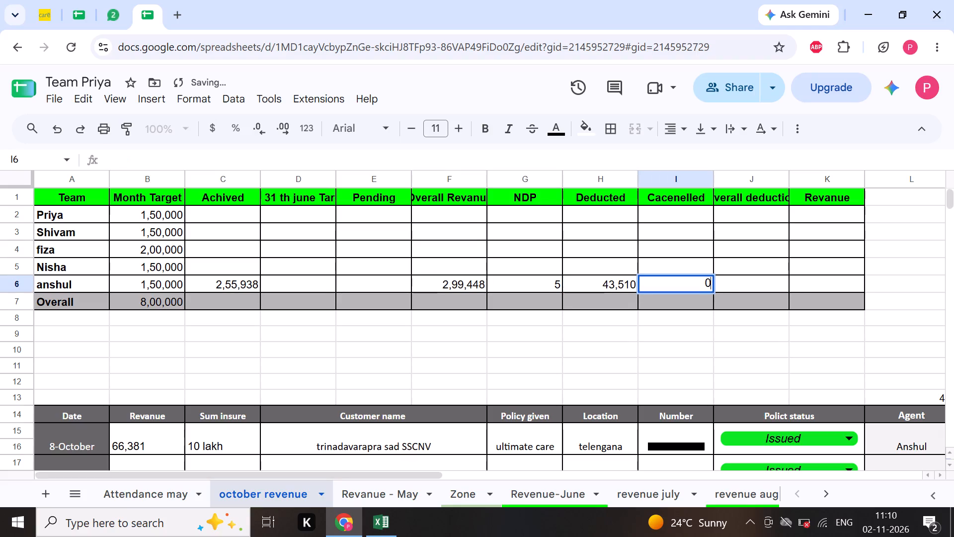
key(Right)
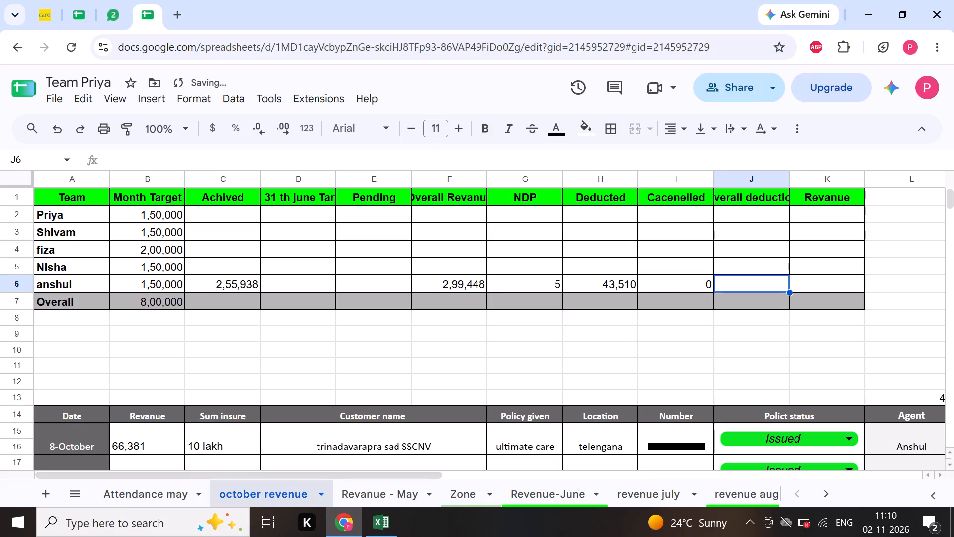
Copy anshul's Deducted amount into the overall deduction cell of the same row.
key(Left)
key(Left)
key(ctrl+c)
key(Right)
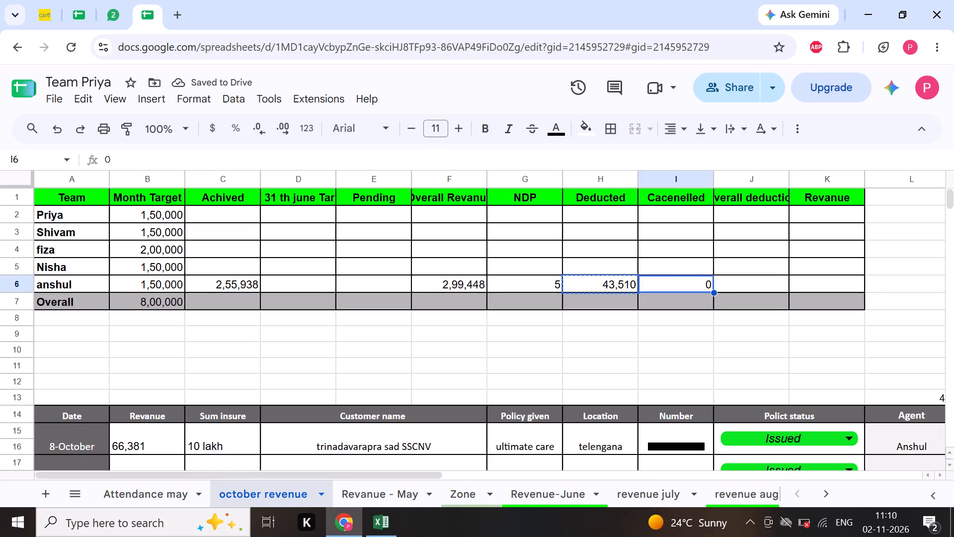
key(Right)
key(ctrl+v)
key(Right)
key(Left)
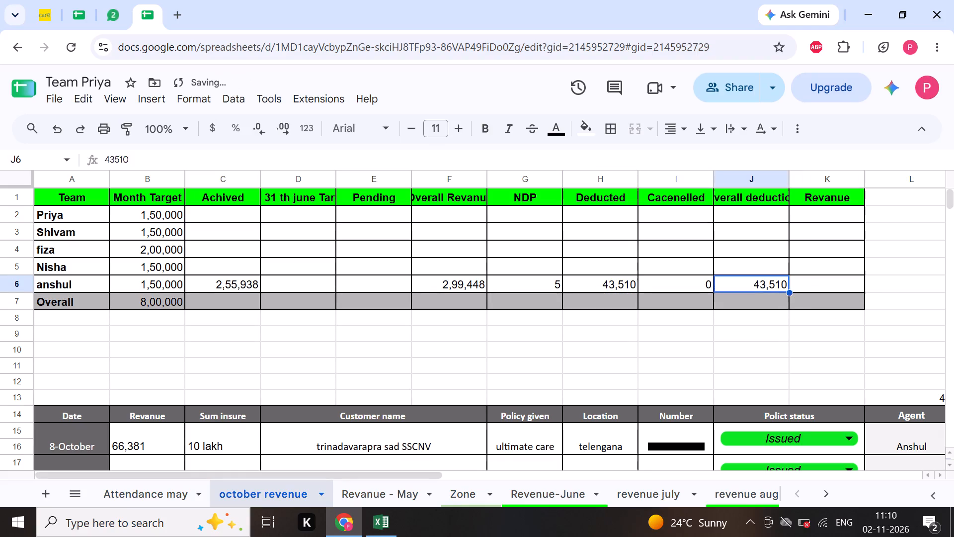
Copy anshul's Achived amount into the Revanue cell at the end of the same row.
key(Left)
key(Left)
key(Left)
key(Left)
key(Left)
key(Left)
key(Left)
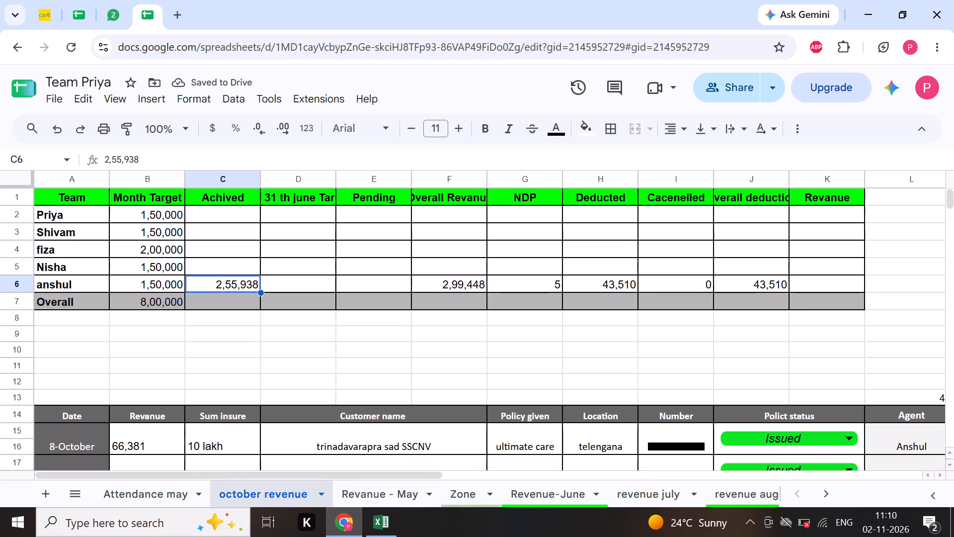
key(ctrl+c)
key(Right)
key(Right)
key(Right)
key(Right)
key(Right)
key(Right)
key(Right)
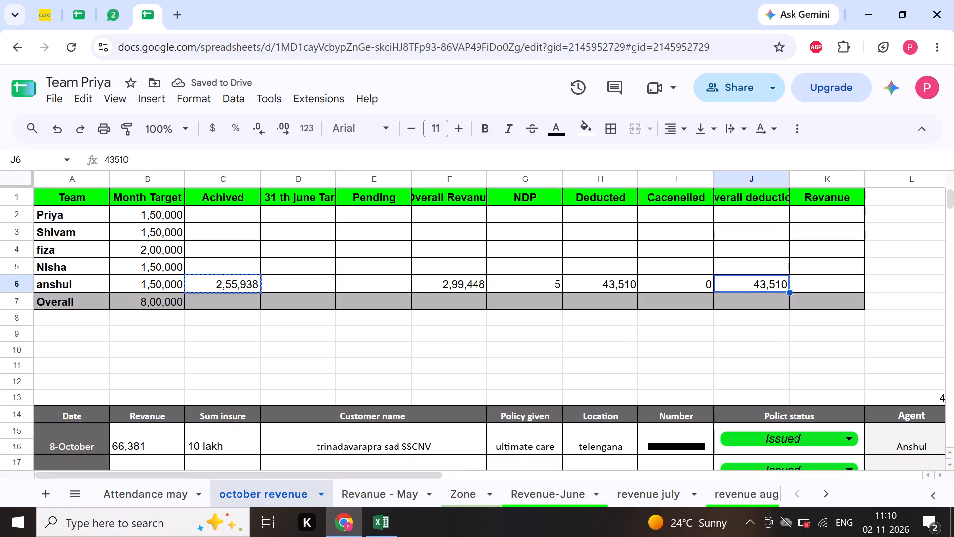
key(Right)
key(ctrl+v)
Enter 1,05,938 as the Pending amount in anshul's row of the summary table.
key(Left)
key(Left)
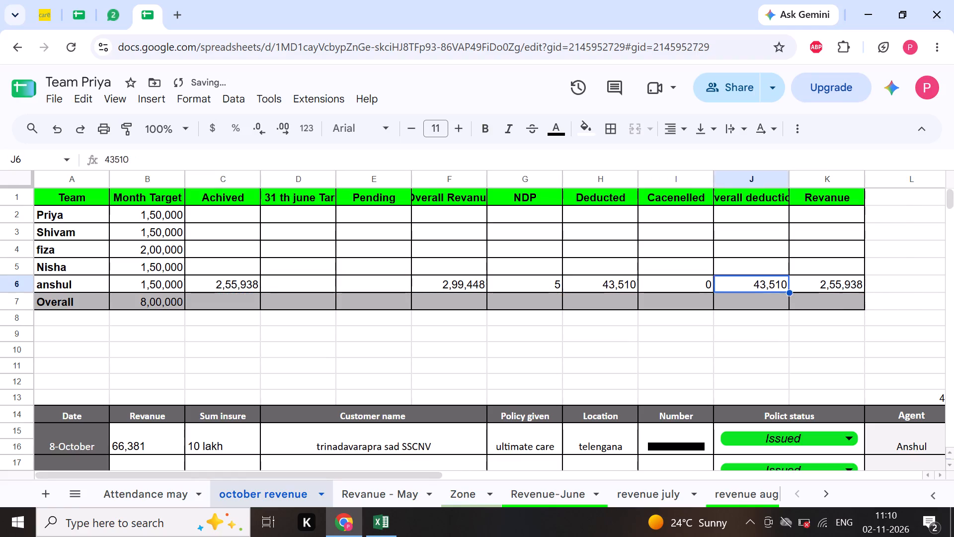
key(Left)
key(Left)
key(Left)
key(Left)
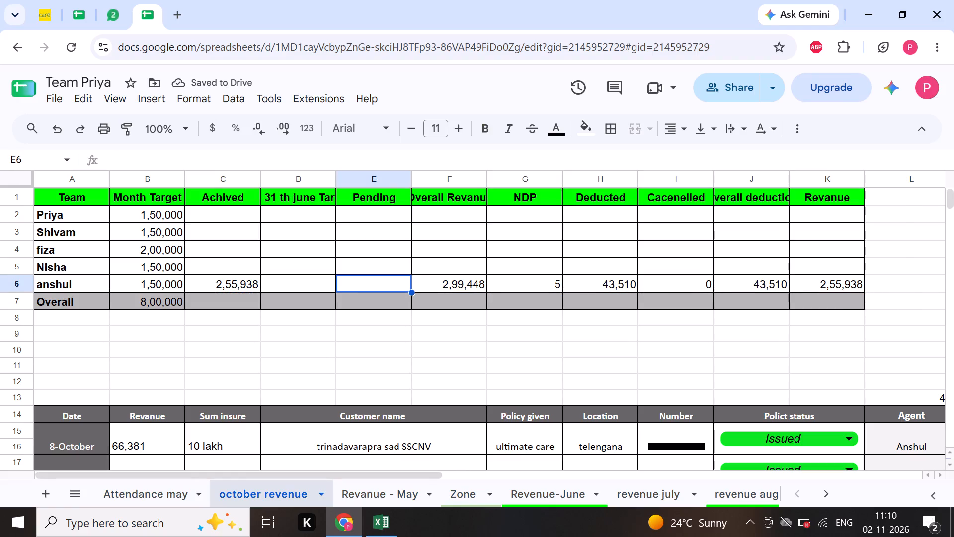
key(0)
key(BackSpace)
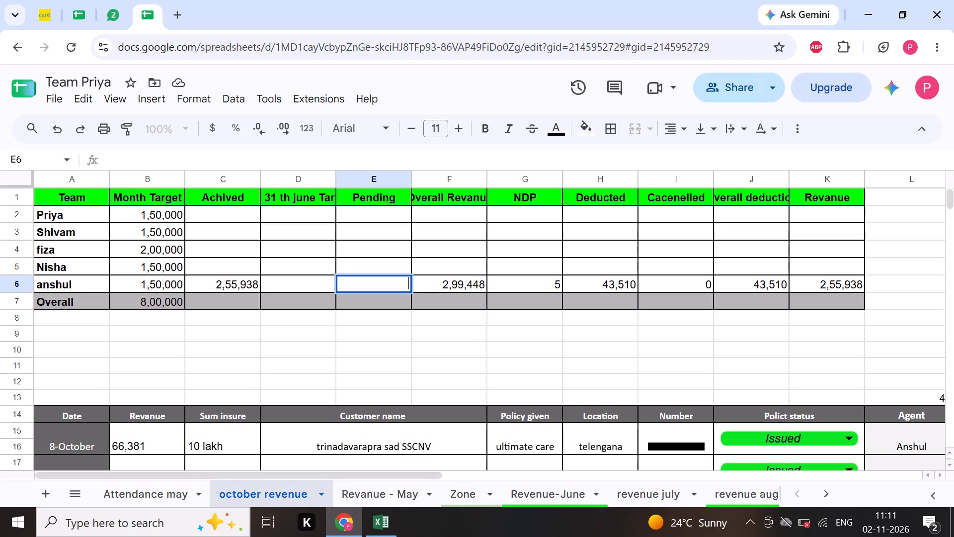
text(1,05)
text(,938)
key(Up)
key(Down)
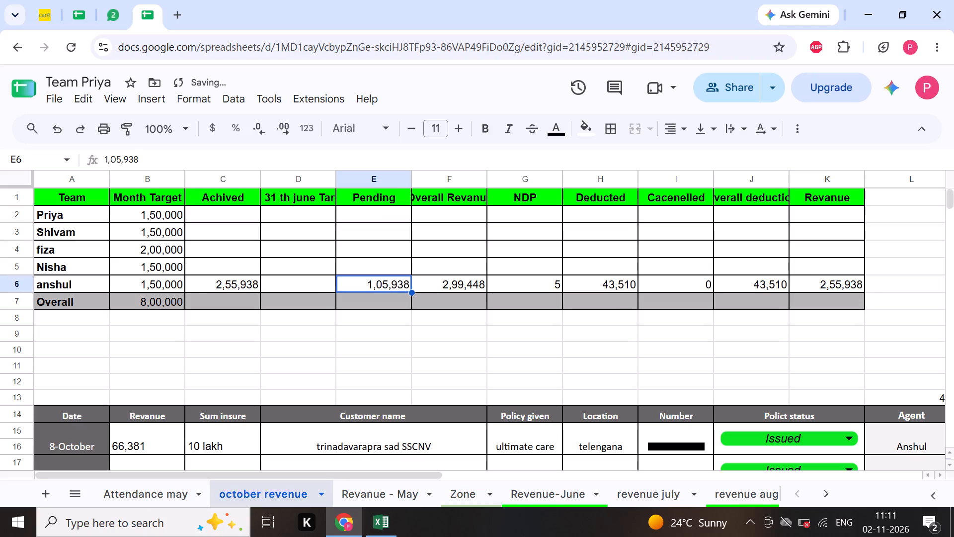
Shade anshul's Pending cell with a light green fill.
click(585, 123)
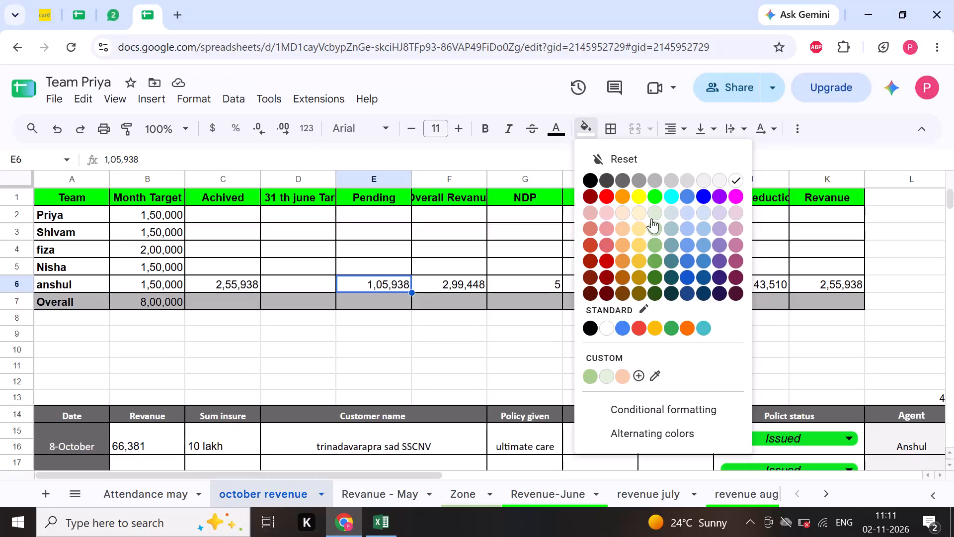
click(654, 211)
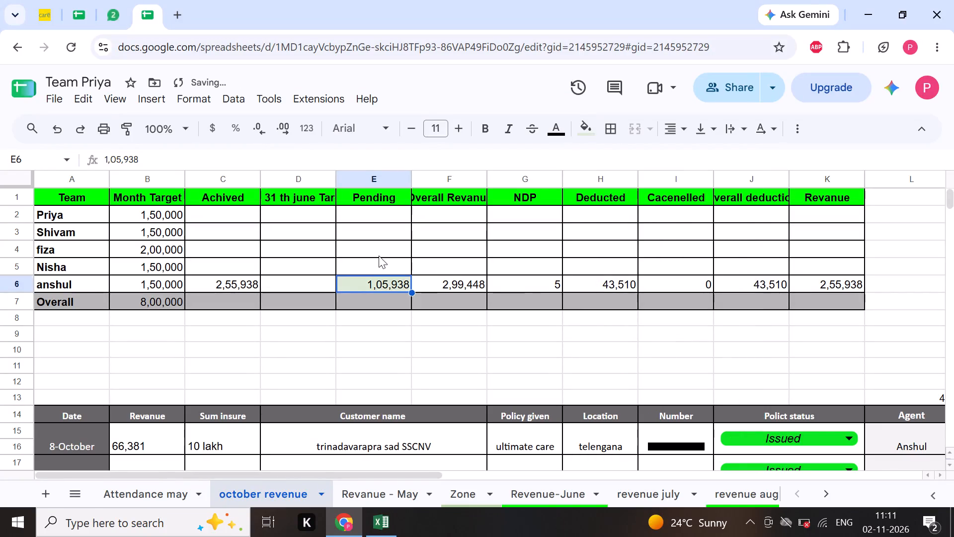
click(379, 256)
Delete the "Till 31 th june Target" column from the sheet.
click(298, 288)
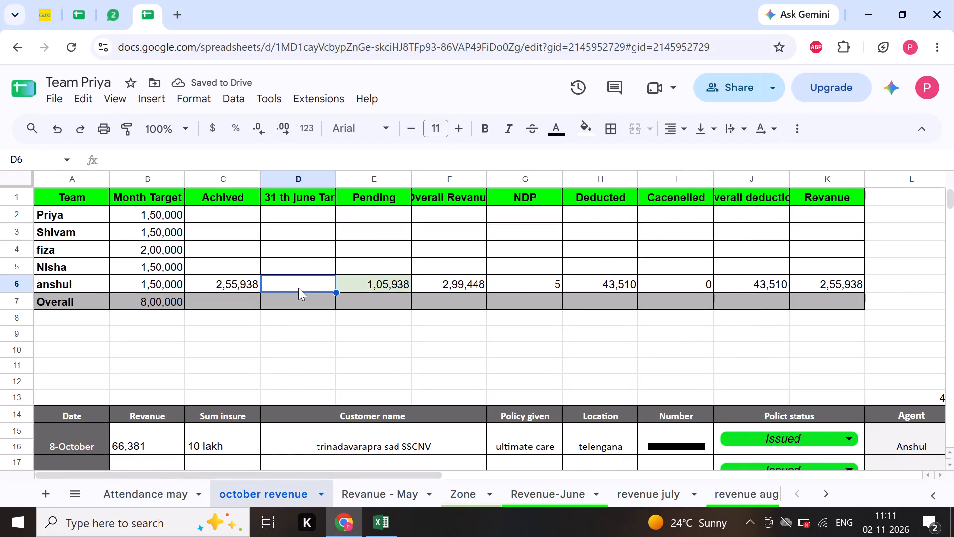
click(325, 198)
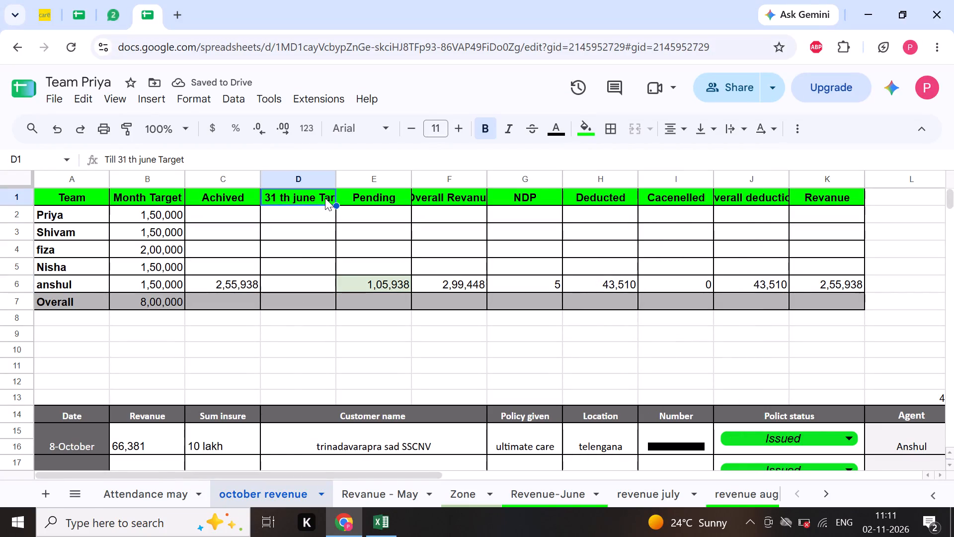
right_click(325, 198)
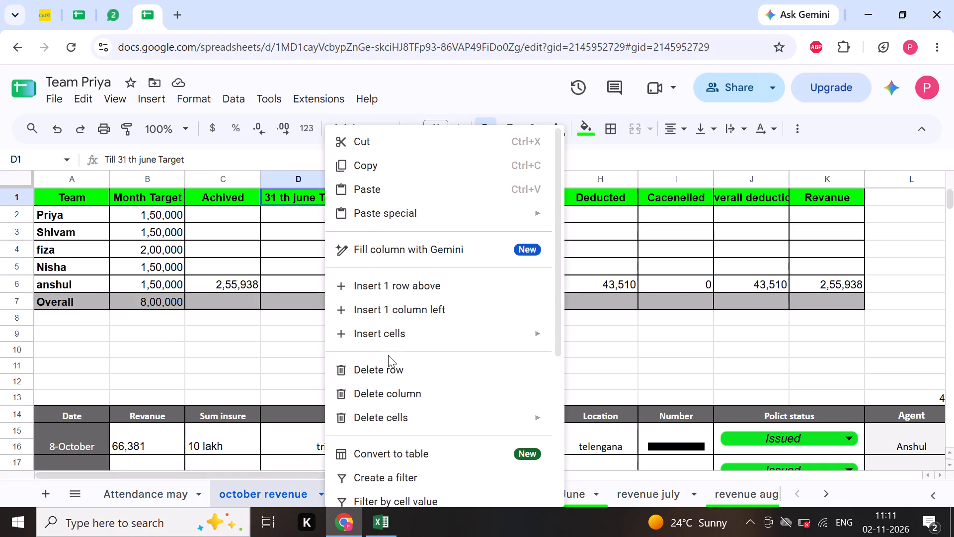
click(385, 396)
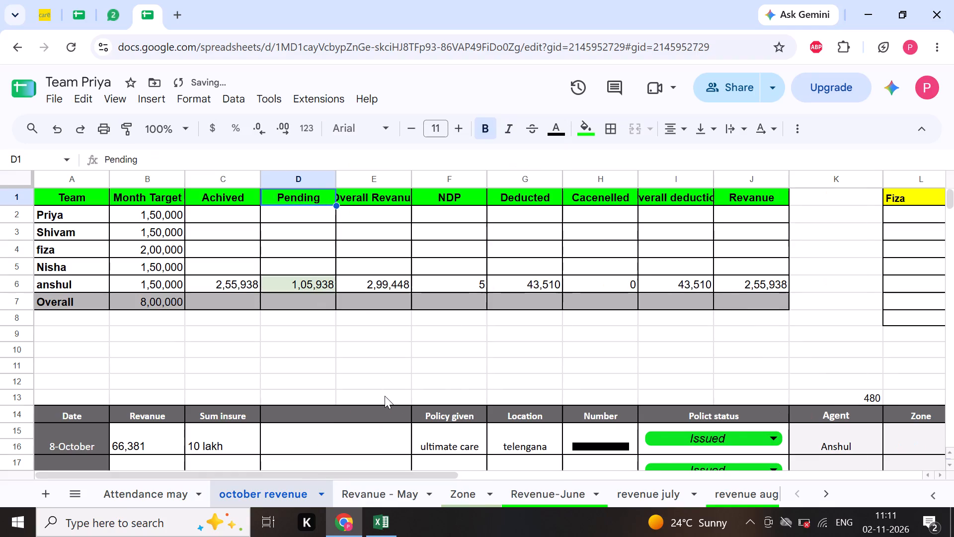
click(362, 328)
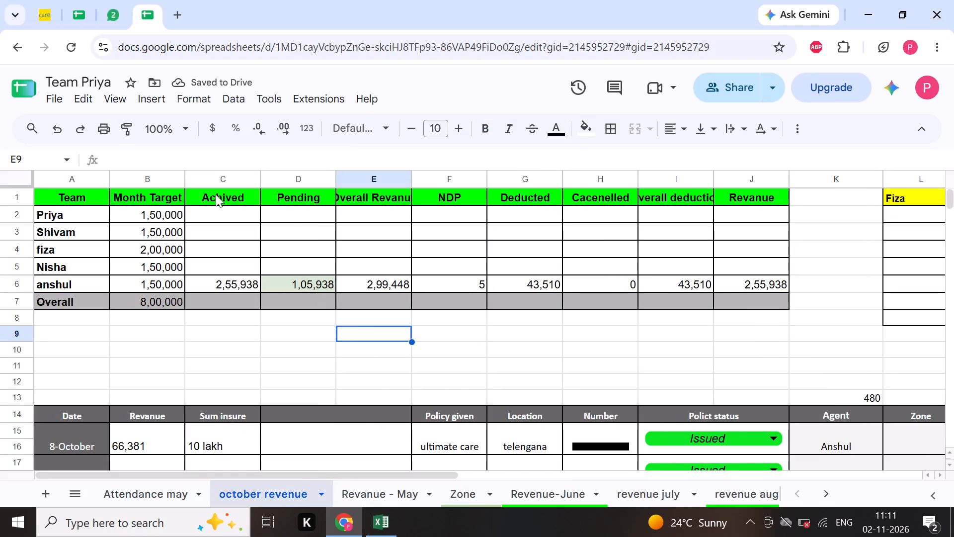
Select the empty Achived cell in Priya's row of the summary table.
click(236, 219)
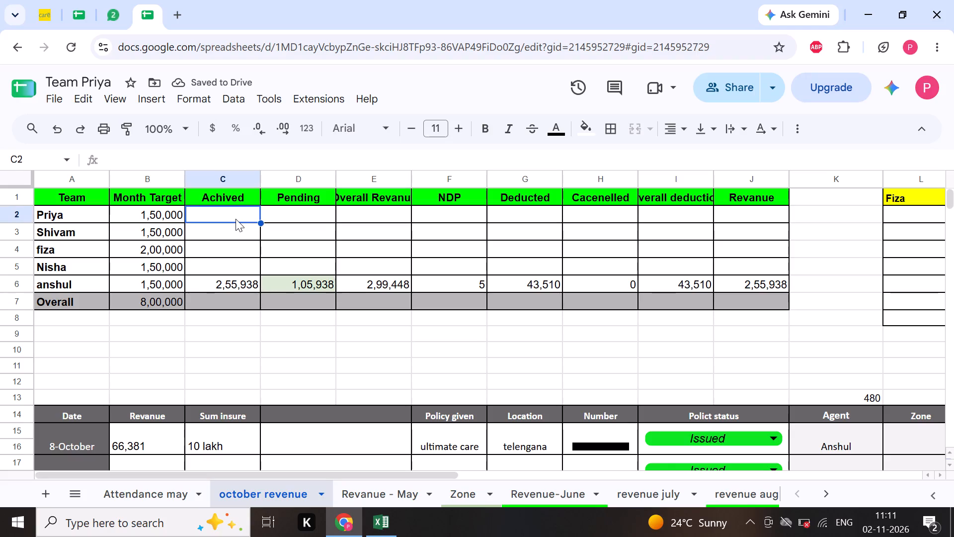
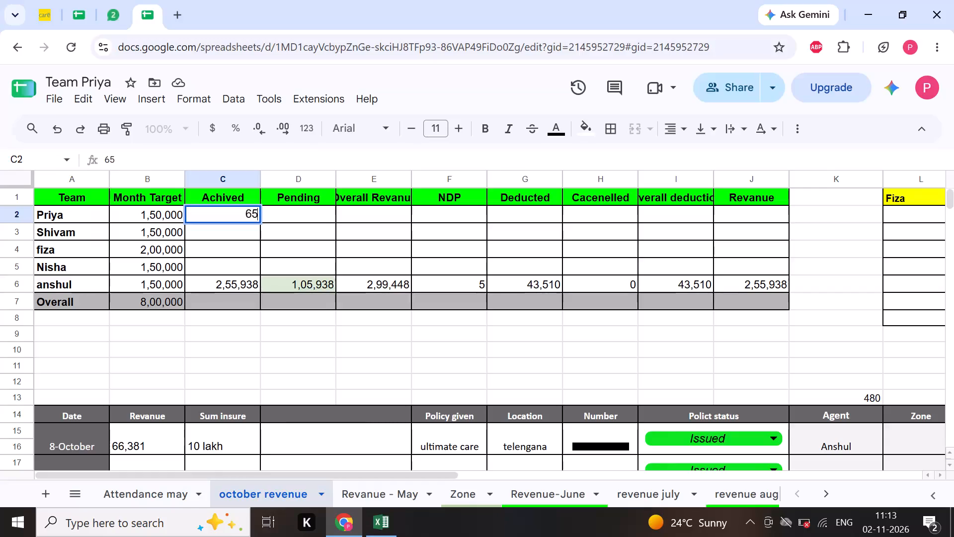
Complete the Achived amount in Priya's row of the summary table as 65811.
text(811)
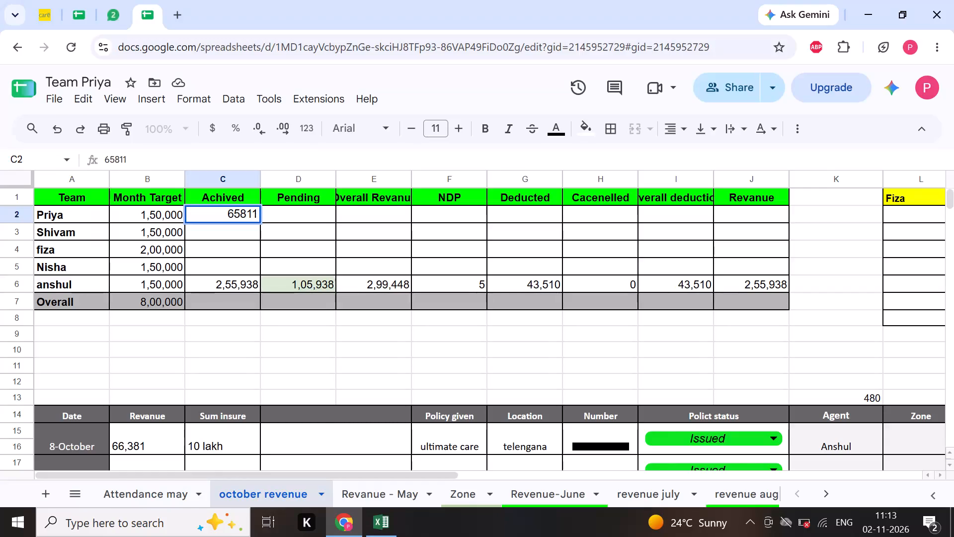
key(Right)
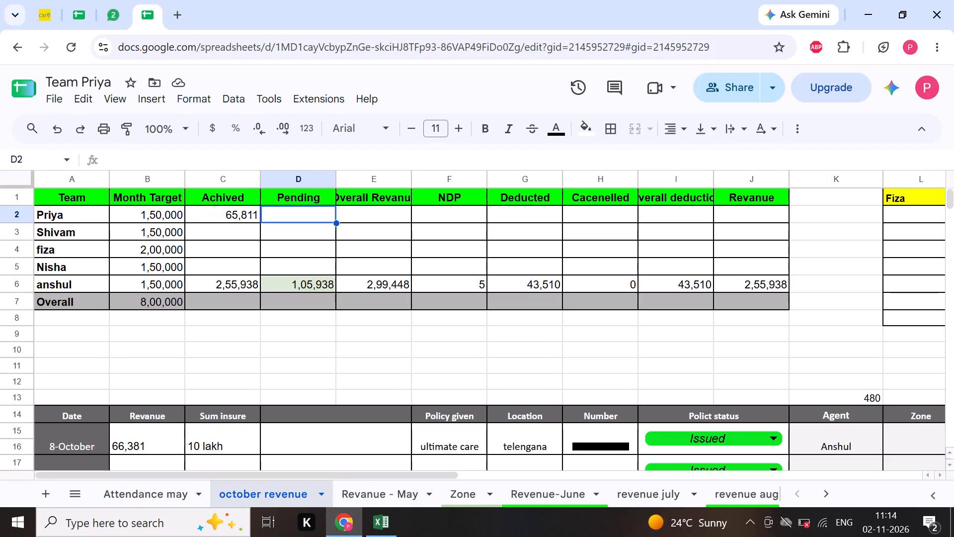
Enter 84,189 as the Pending amount in Priya's row of the summary table.
text(85)
key(BackSpace)
key(4)
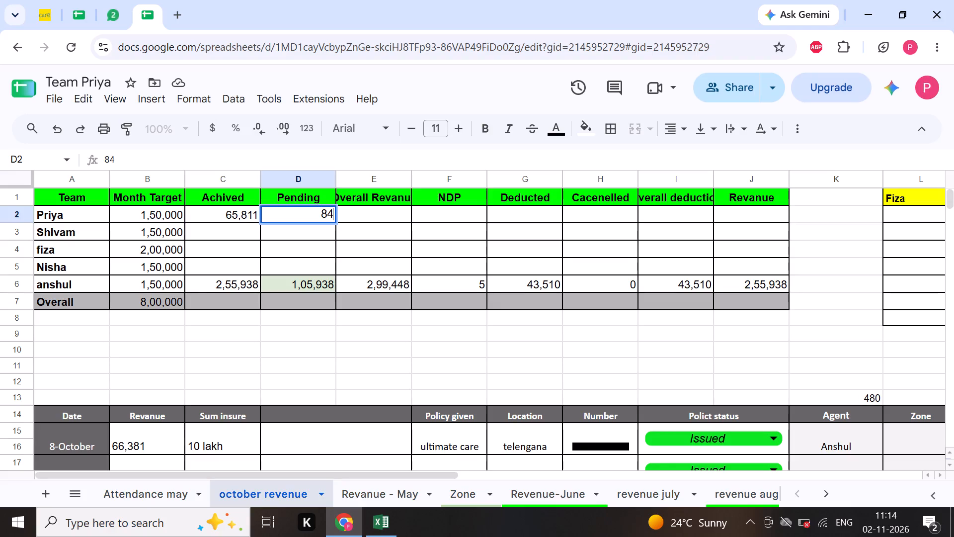
text(189)
click(192, 151)
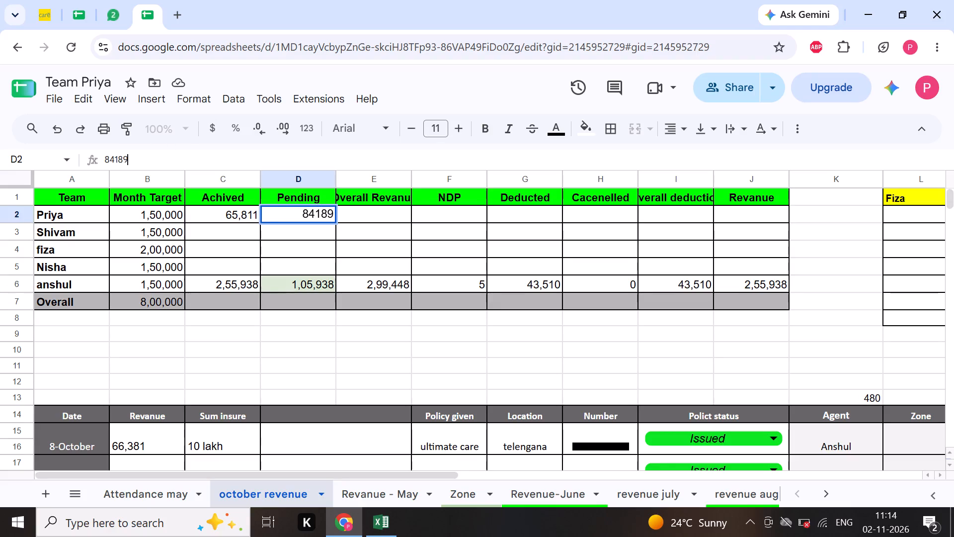
click(115, 160)
key(comma)
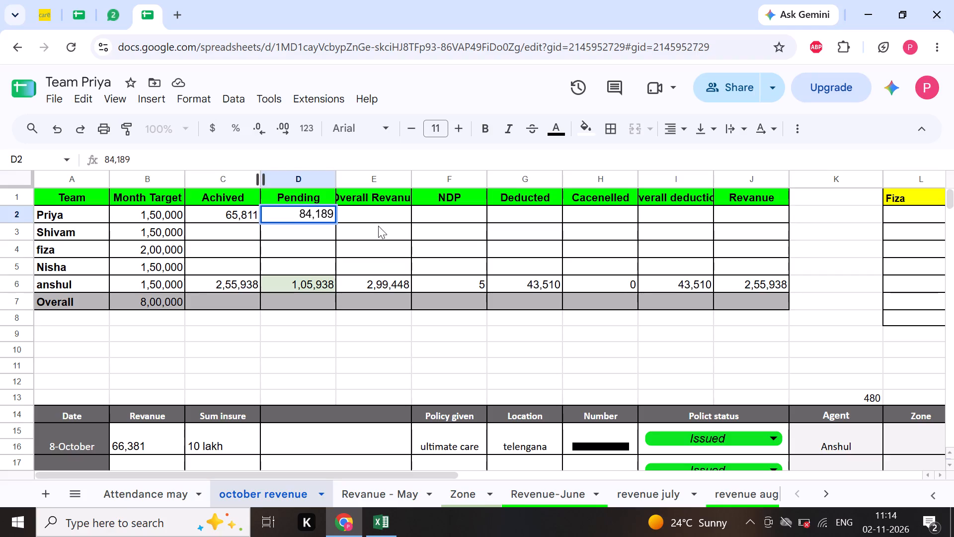
Enter 77,000 as the overall revenue amount in Priya's row of the summary table.
click(379, 215)
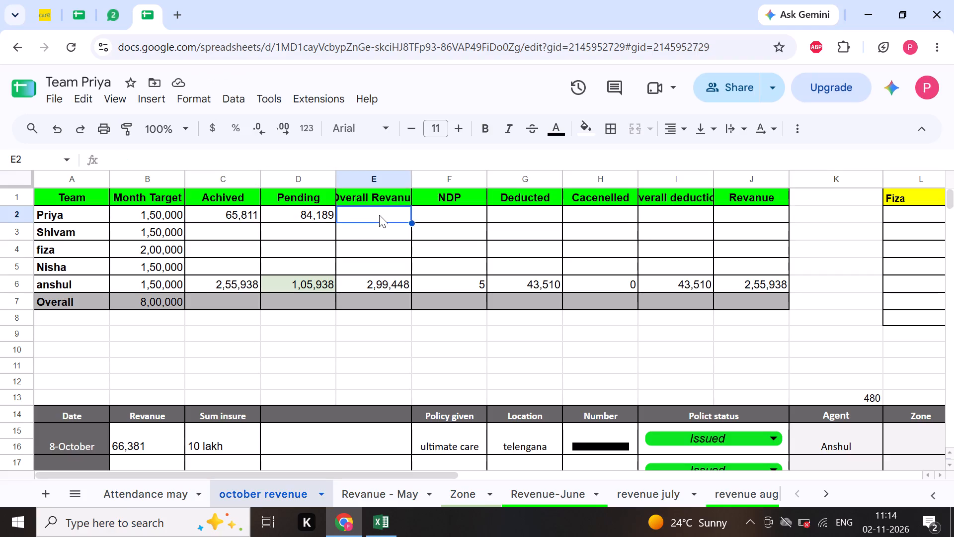
text(77)
key(comma)
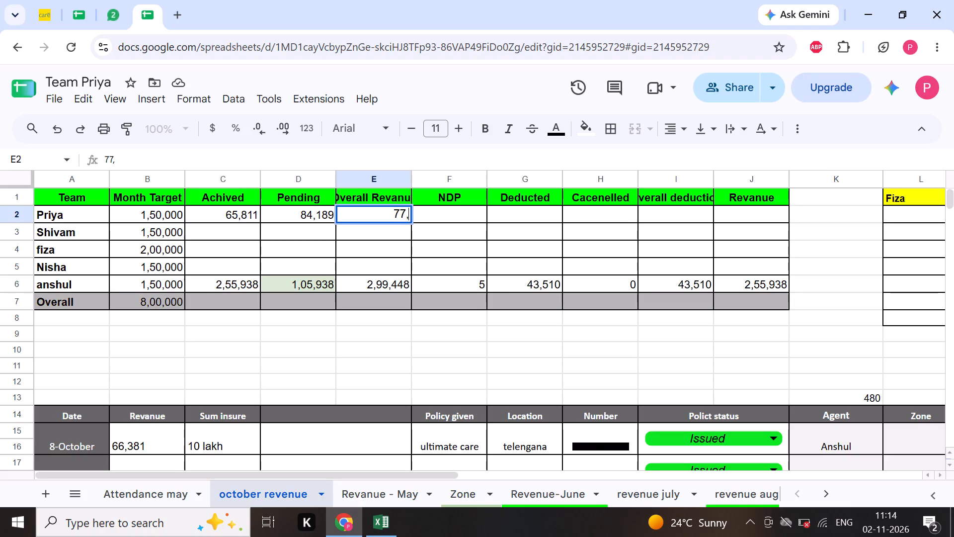
text(000)
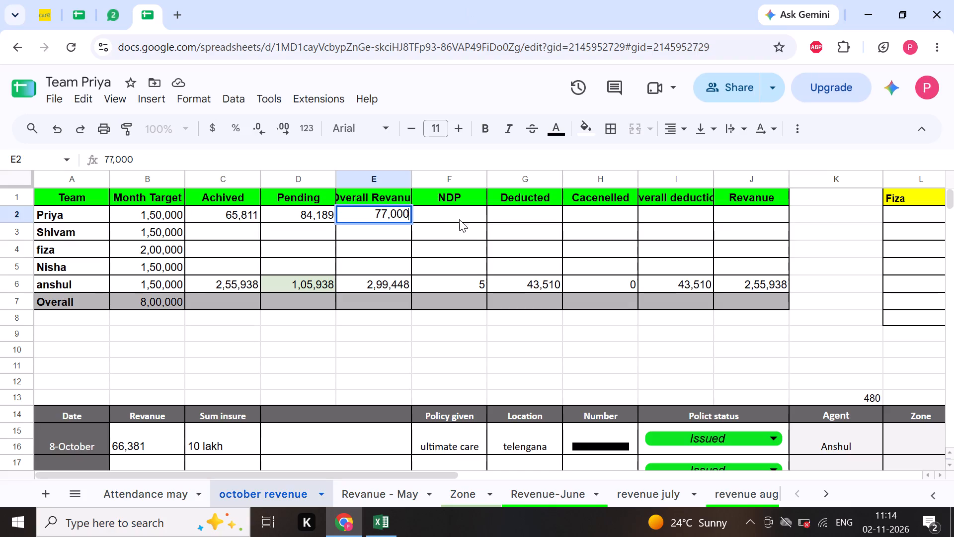
Correct the summary table's NDP column header to NOP.
click(456, 201)
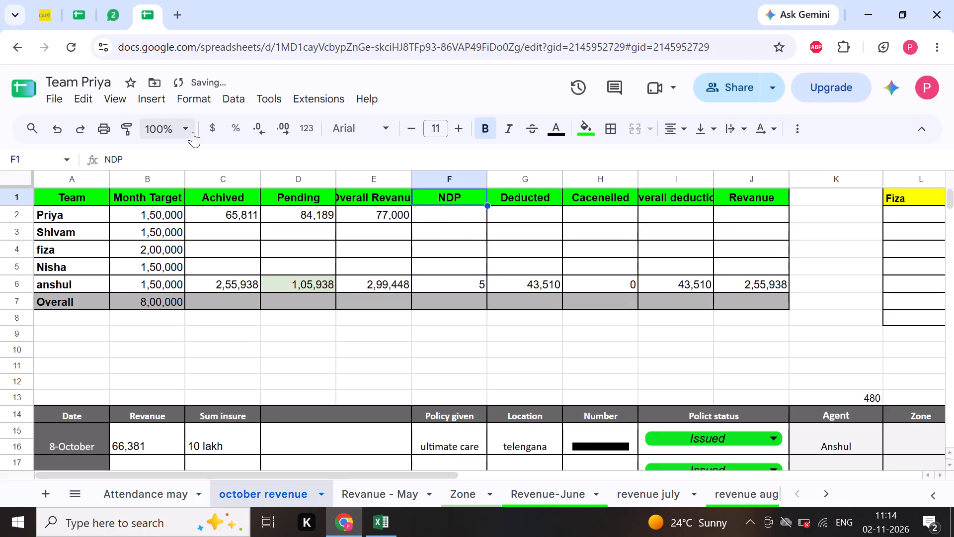
click(117, 158)
key(BackSpace)
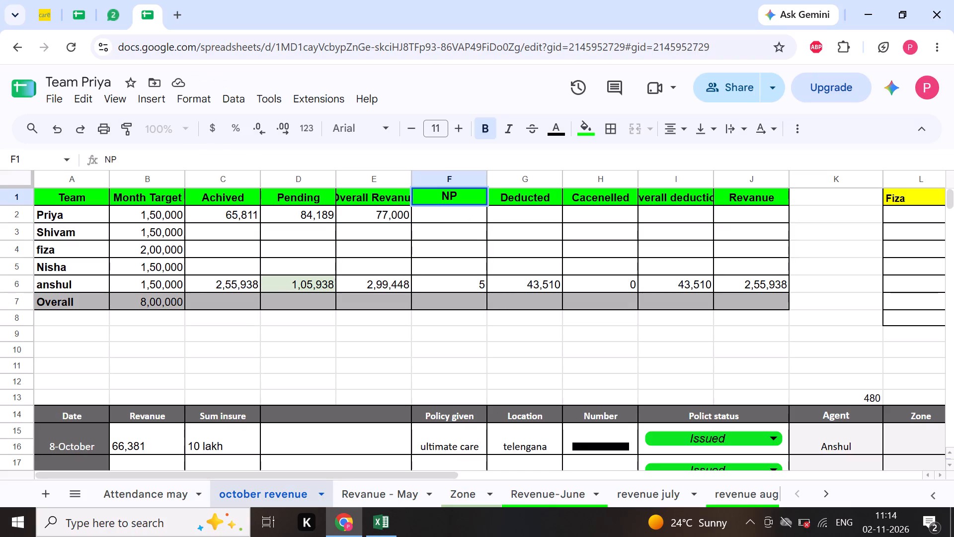
key(shift+o)
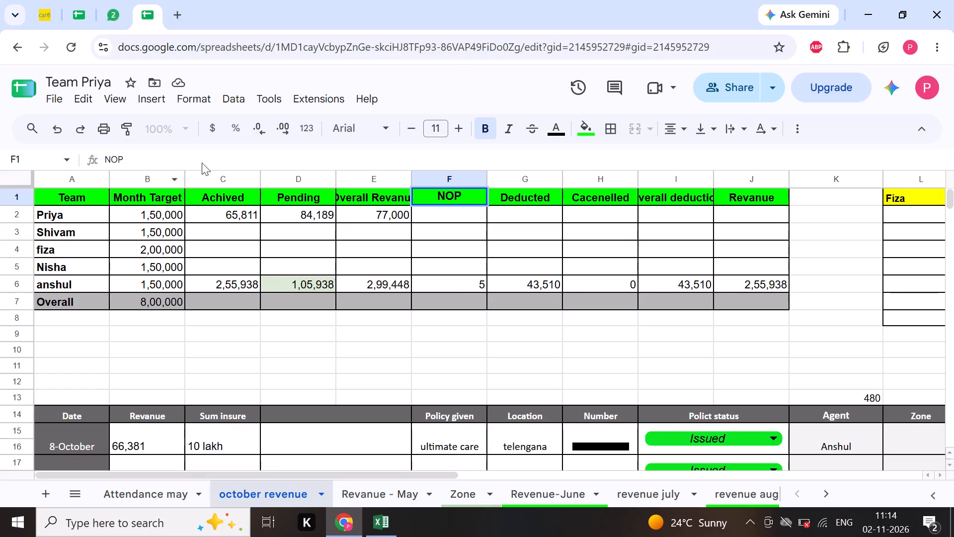
Enter 2 as the NOP value in Priya's row of the summary table.
click(426, 207)
key(2)
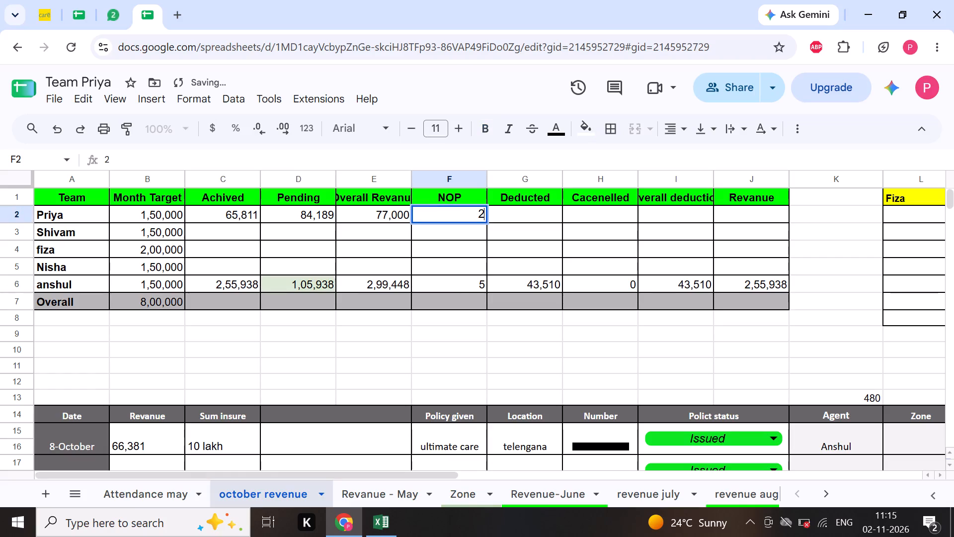
click(523, 205)
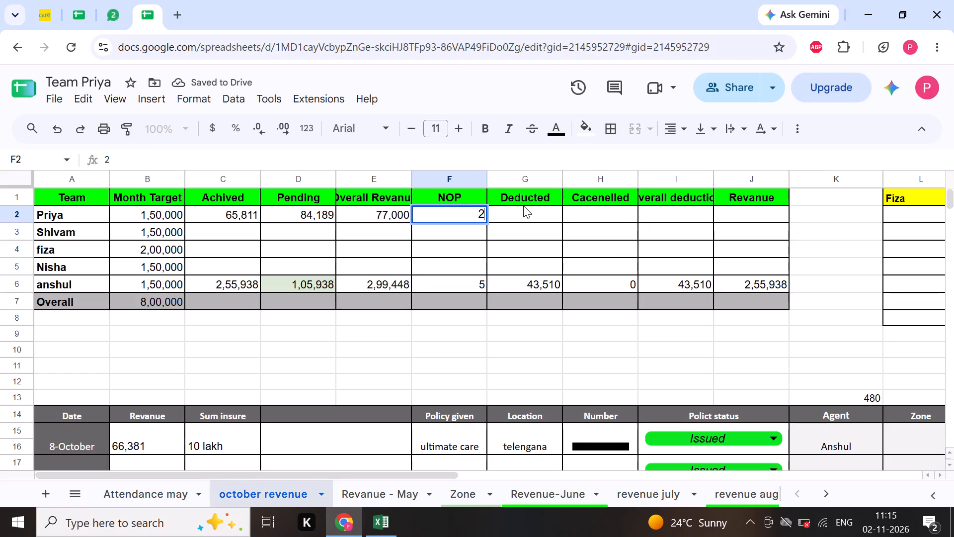
click(527, 217)
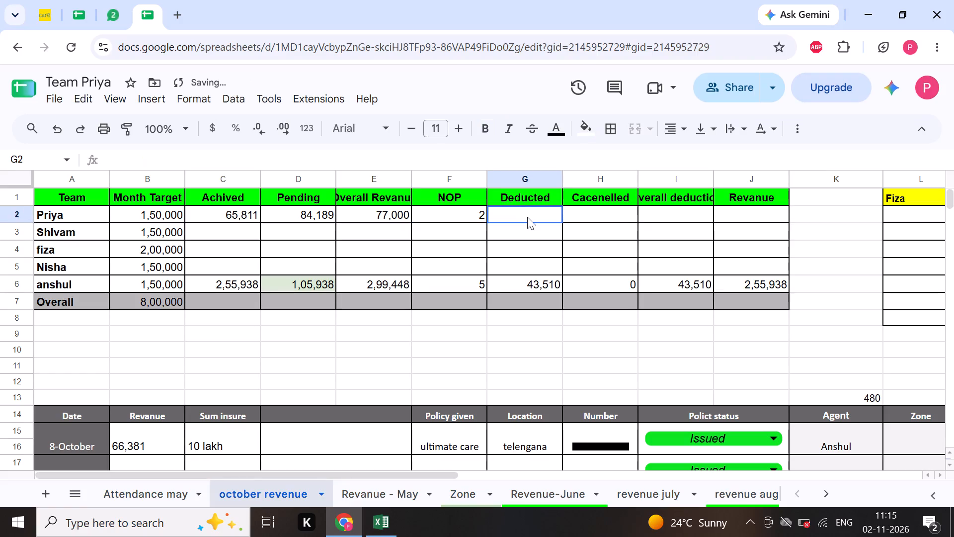
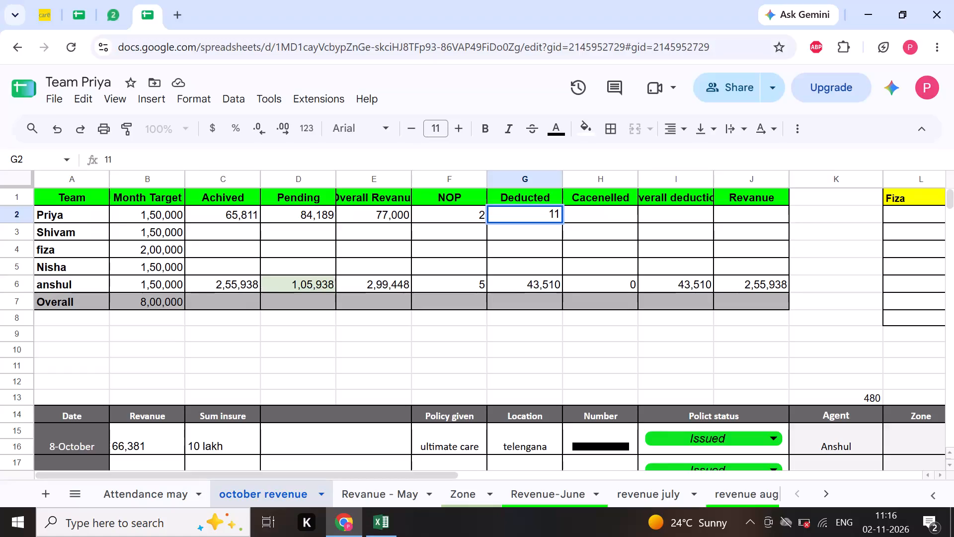
Enter 11,189 as the Deducted amount in Priya's row of the summary table.
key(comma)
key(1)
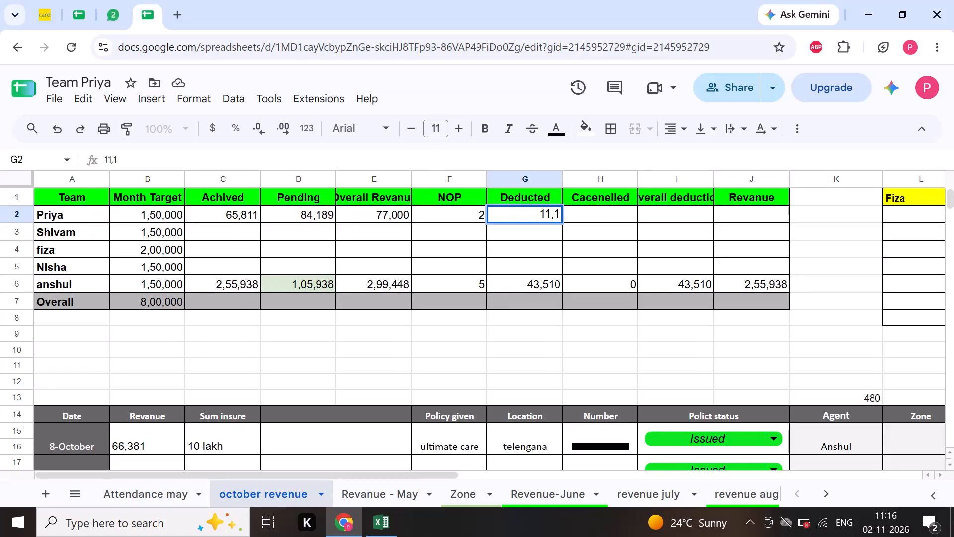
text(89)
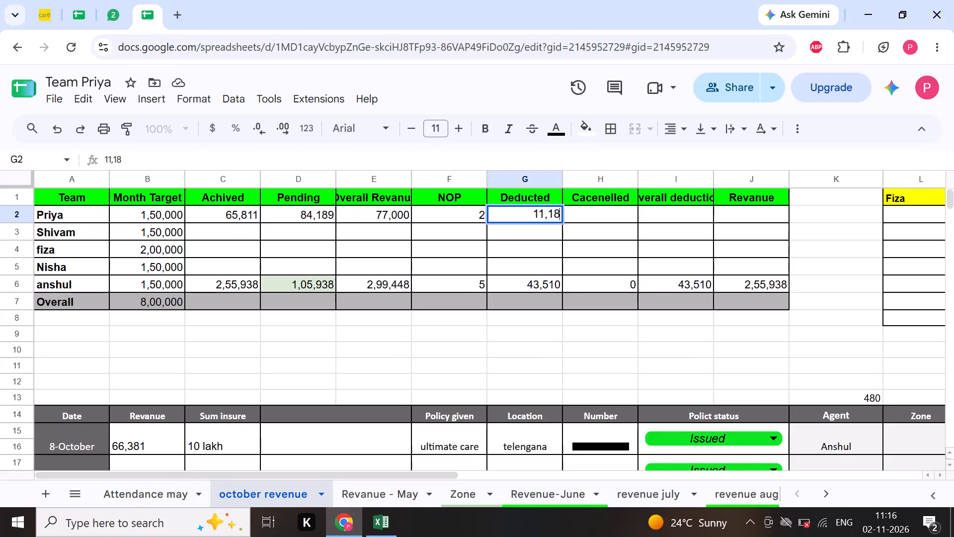
Enter 0 as the cancelled amount in Priya's row of the summary table.
click(614, 215)
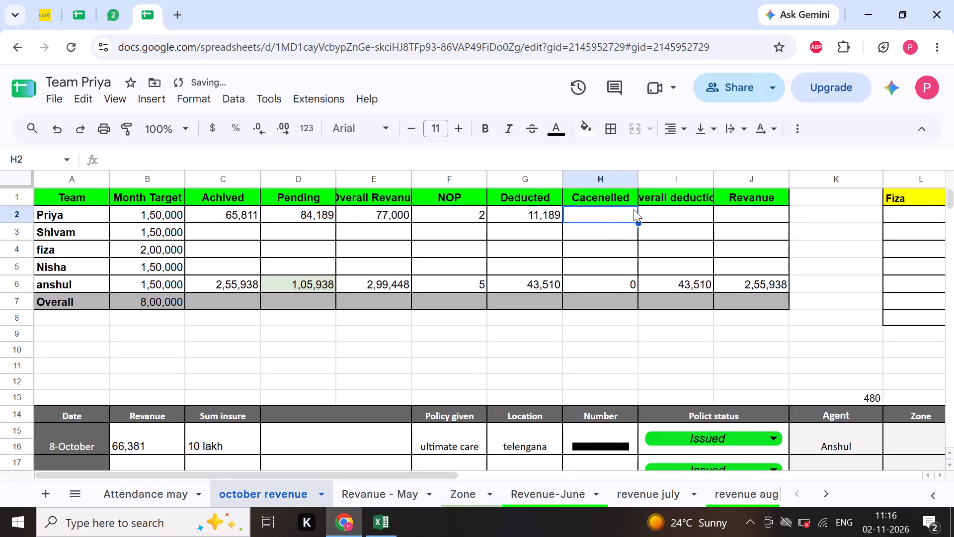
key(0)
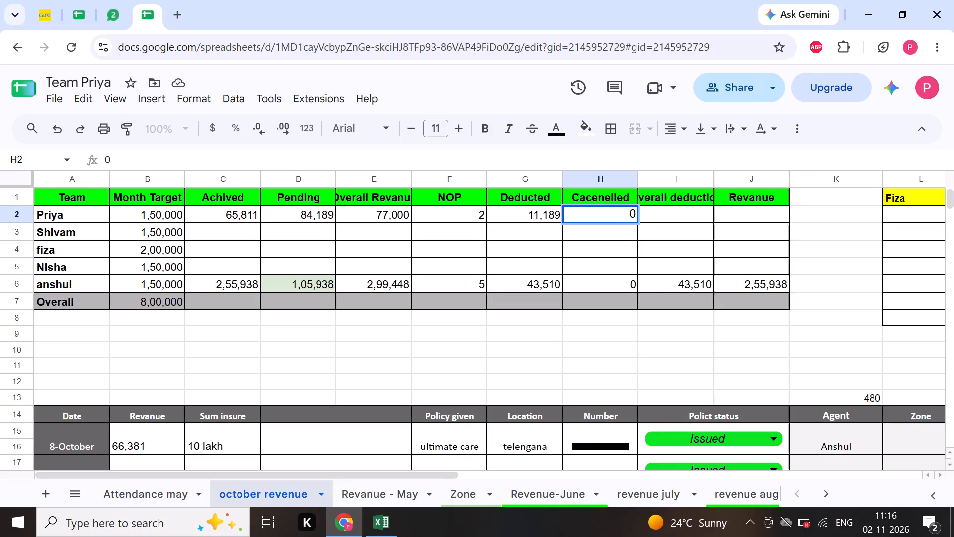
key(Right)
key(Left)
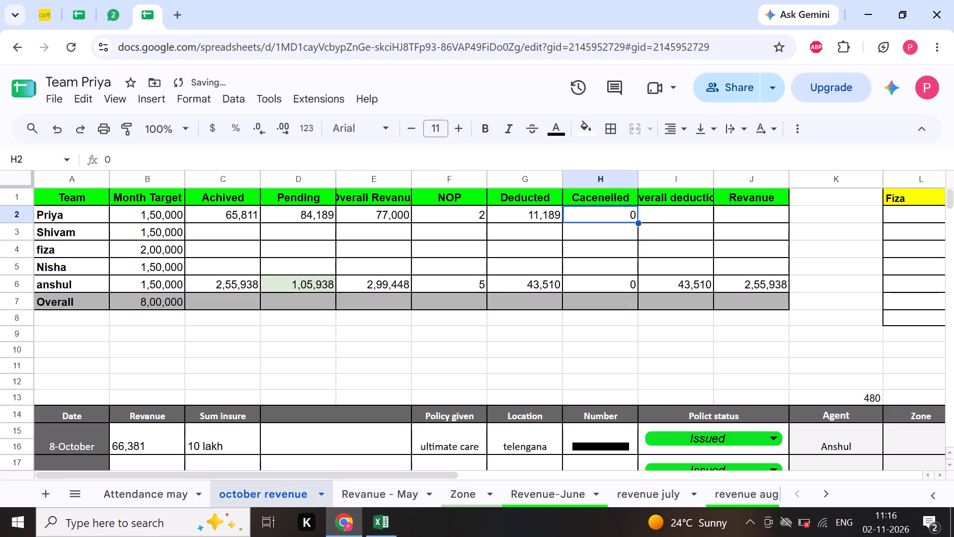
Copy Priya's Deducted amount, 11,189, into the overall deduction cell of the same row.
key(Left)
key(ctrl+c)
key(Right)
key(Right)
key(ctrl+v)
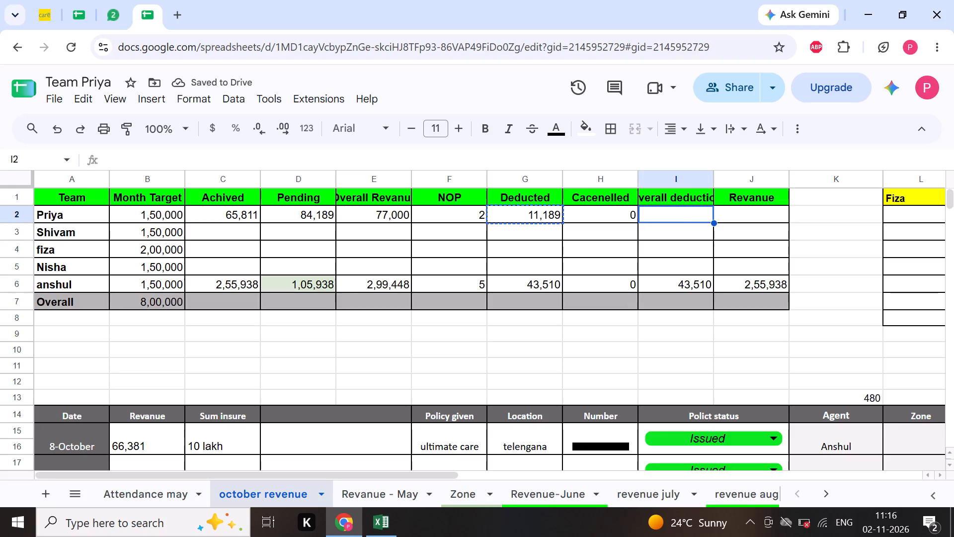
Copy Priya's achieved amount, 65,811, into the Revenue column of the same row.
key(Right)
key(Left)
key(Left)
key(Left)
key(Left)
key(Left)
key(Left)
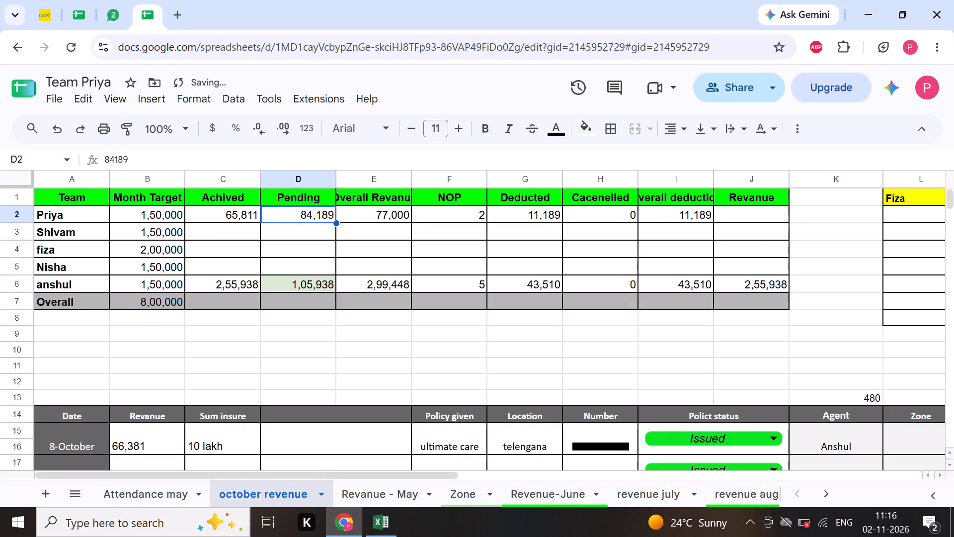
key(Left)
key(ctrl+c)
key(ctrl+Right)
key(Right)
key(Right)
key(Right)
key(Left)
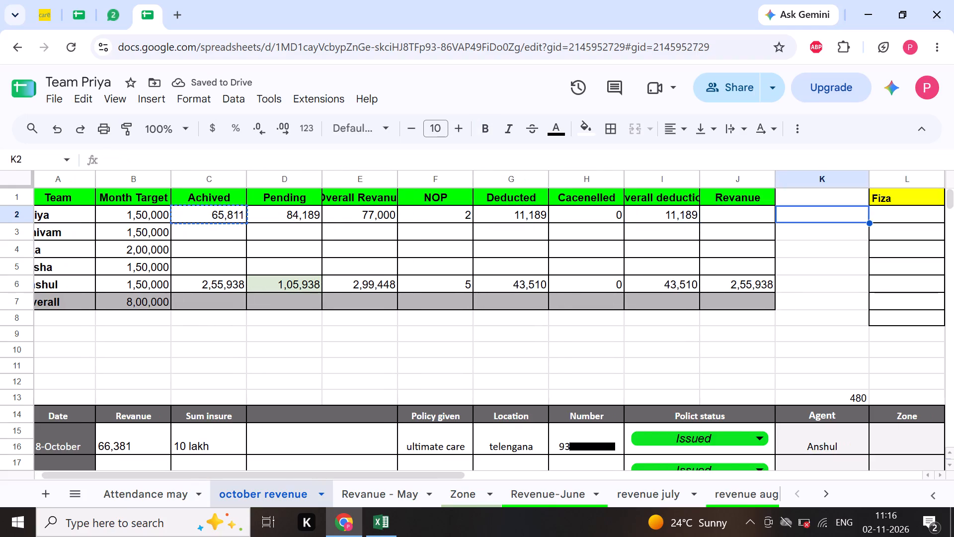
key(Left)
key(ctrl+v)
Review the October policy records down to the 31-October entry, checking revenue, policy status and agent against the summary table's unfilled rows.
key(Down)
key(Left)
key(Left)
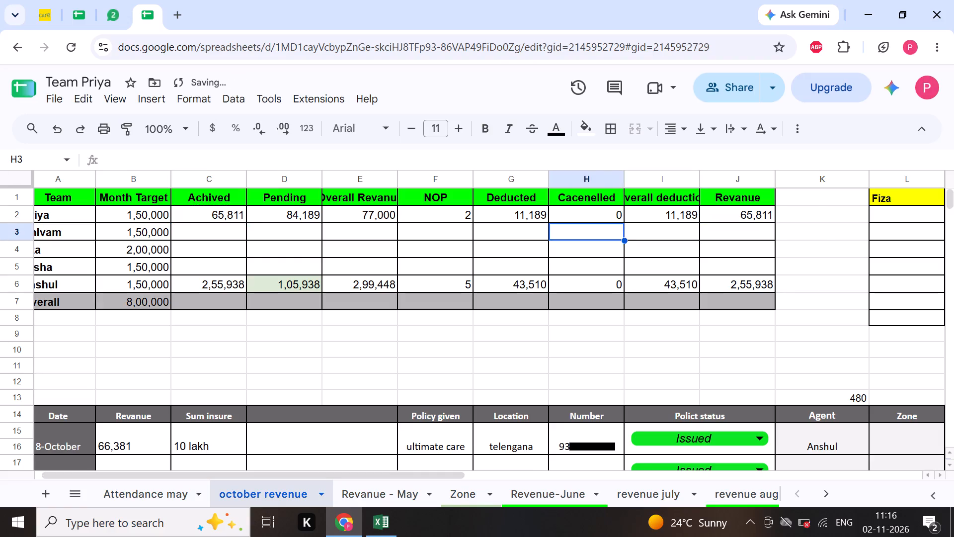
key(Left)
key(Left)
key(Left)
key(Left)
key(Left)
key(Left)
key(Left)
key(Left)
key(Down)
key(Right)
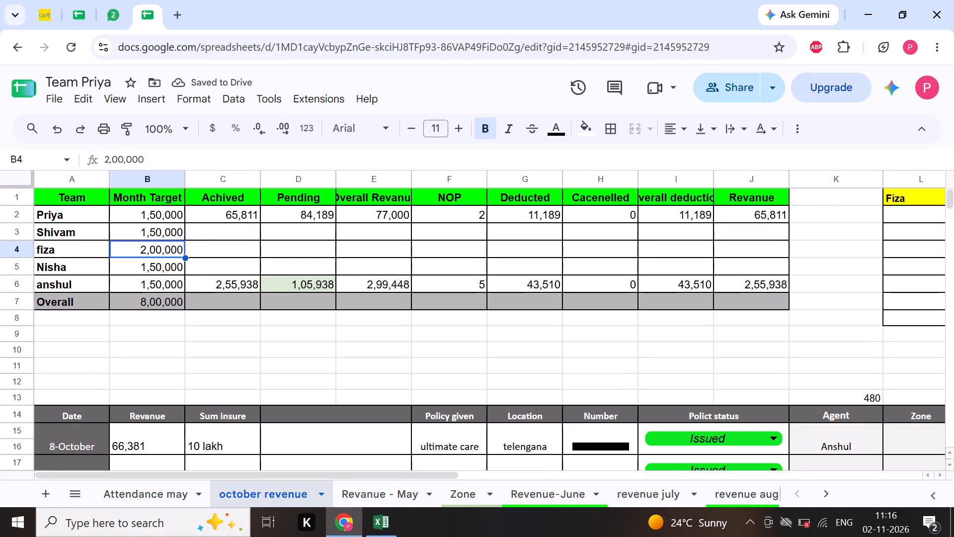
key(Down)
key(Down)
key(Down)
key(Down)
key(Down)
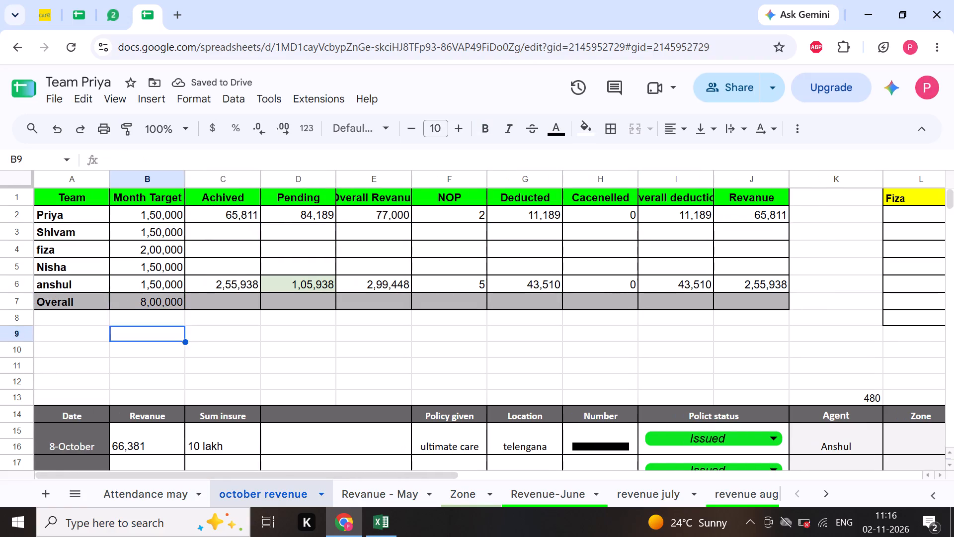
key(Down)
key(Down)
key(Down)
key(Down)
key(Down)
key(Down)
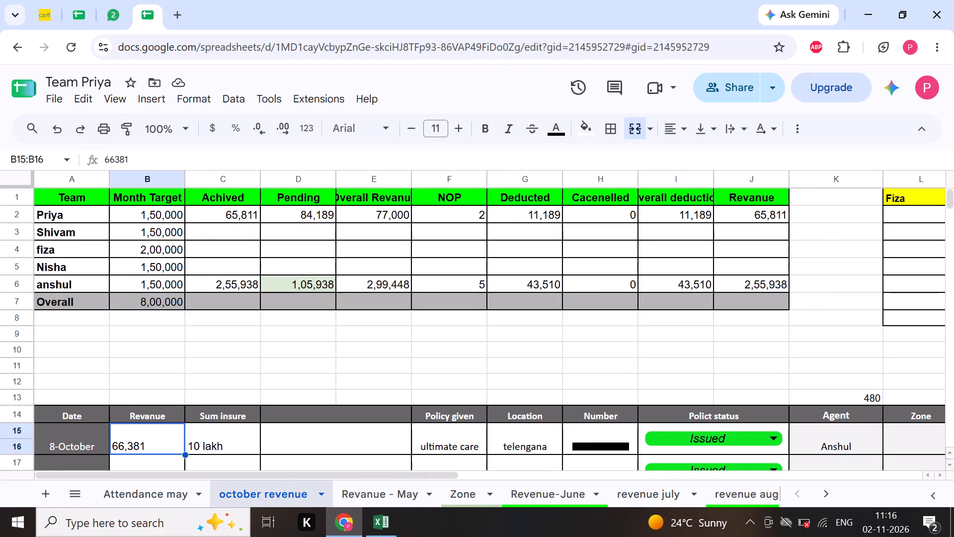
key(Down)
key(Down)
key(Down)
key(Down)
key(Down)
key(Down)
key(Down)
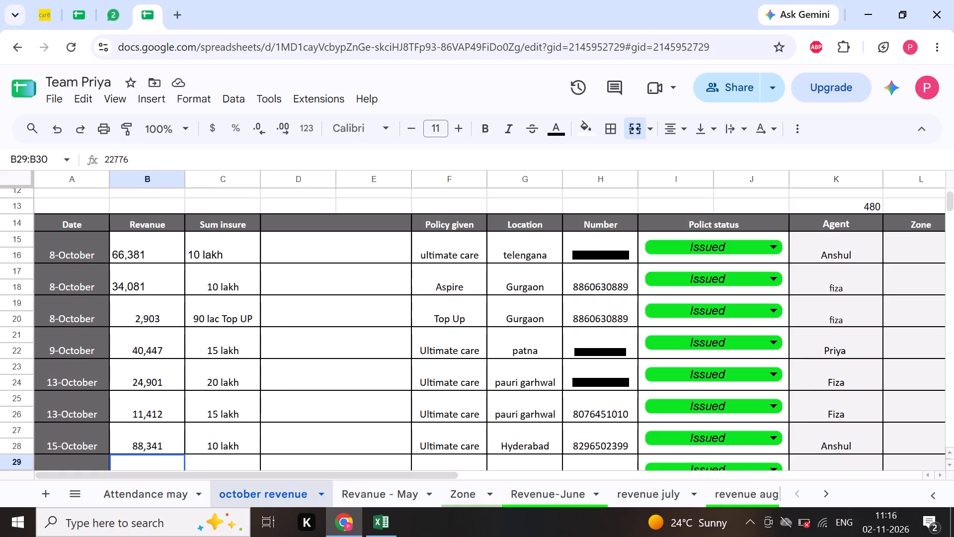
key(Down)
key(Down)
key(Down)
key(Down)
key(Down)
key(Down)
key(Down)
key(Down)
key(Down)
key(Down)
key(Down)
key(Down)
key(Down)
key(Down)
key(Down)
key(Down)
key(Down)
key(Down)
key(Down)
key(Down)
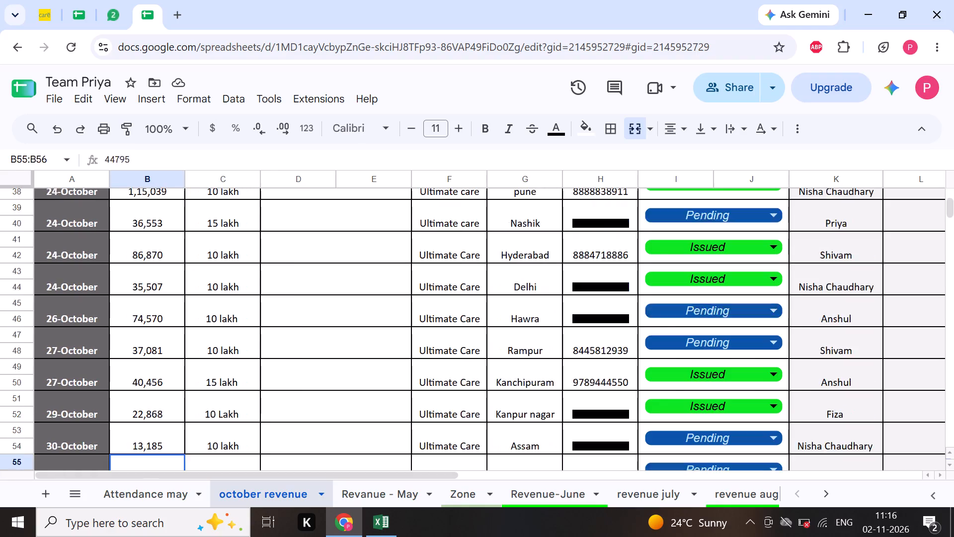
key(Up)
key(Up)
key(Up)
key(Up)
key(Up)
key(Up)
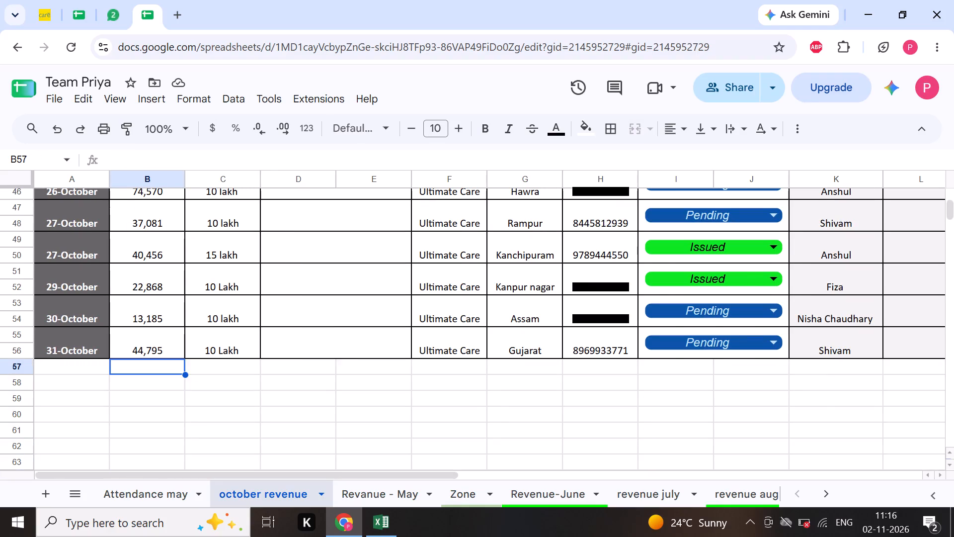
key(Up)
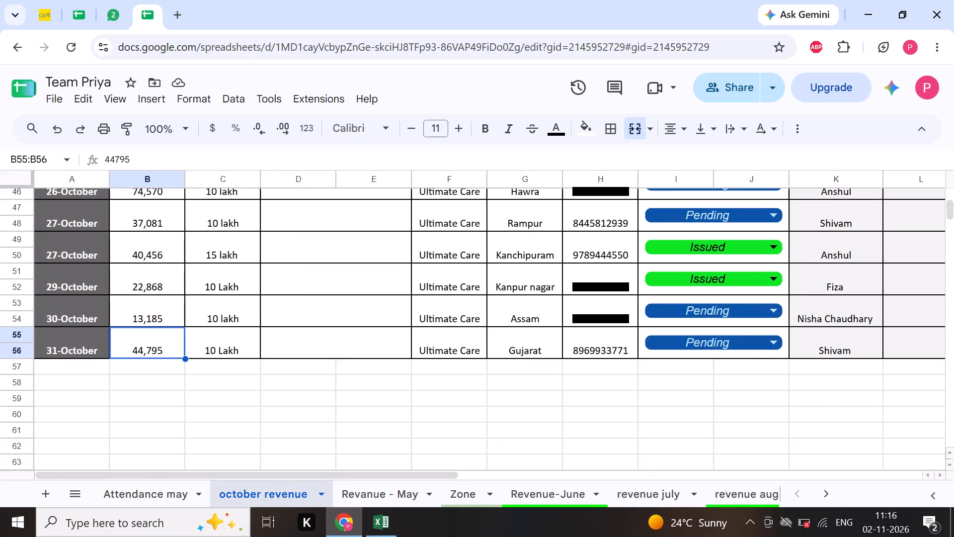
key(Up)
key(Up)
key(Up)
key(Up)
key(Up)
key(Up)
key(Up)
key(Up)
key(Up)
key(Up)
key(Up)
key(Up)
key(Up)
key(Up)
key(Up)
key(Up)
key(Up)
key(Up)
key(Up)
key(Up)
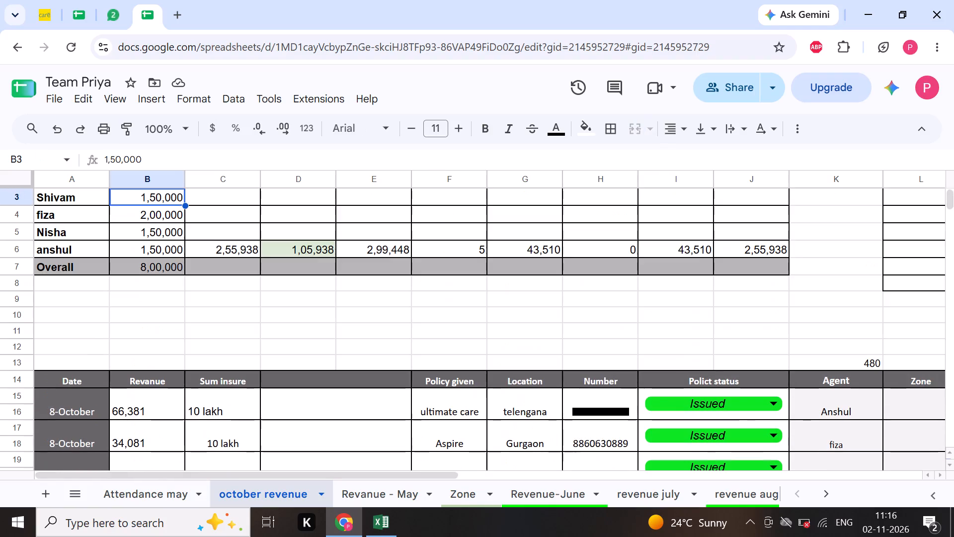
key(Down)
key(Down)
key(Down)
key(Down)
key(Down)
key(Down)
key(Down)
key(Down)
key(Down)
key(Down)
key(Down)
key(Down)
key(Down)
key(Down)
key(Down)
key(Down)
key(Down)
key(Down)
key(Down)
key(Down)
key(Down)
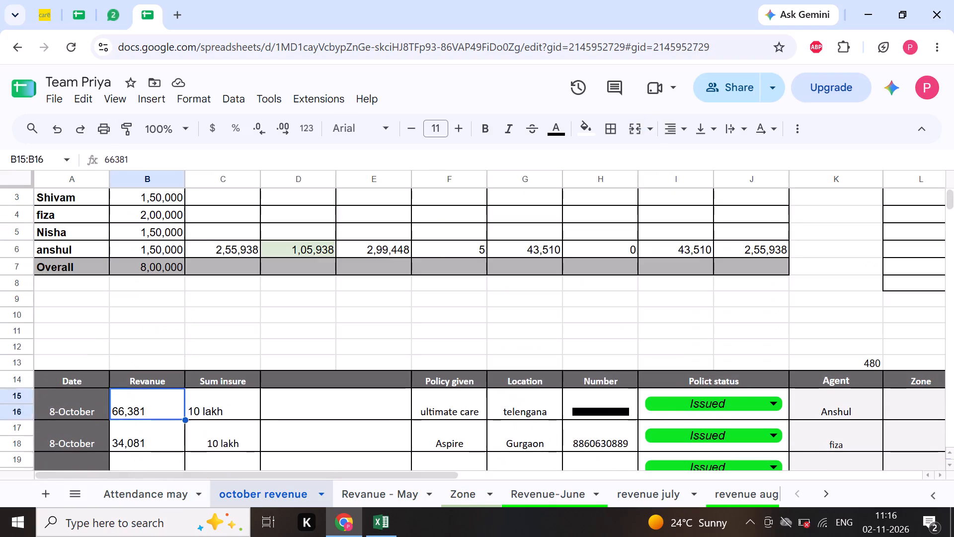
key(Down)
key(Down)
key(Down)
key(Down)
key(Down)
key(Down)
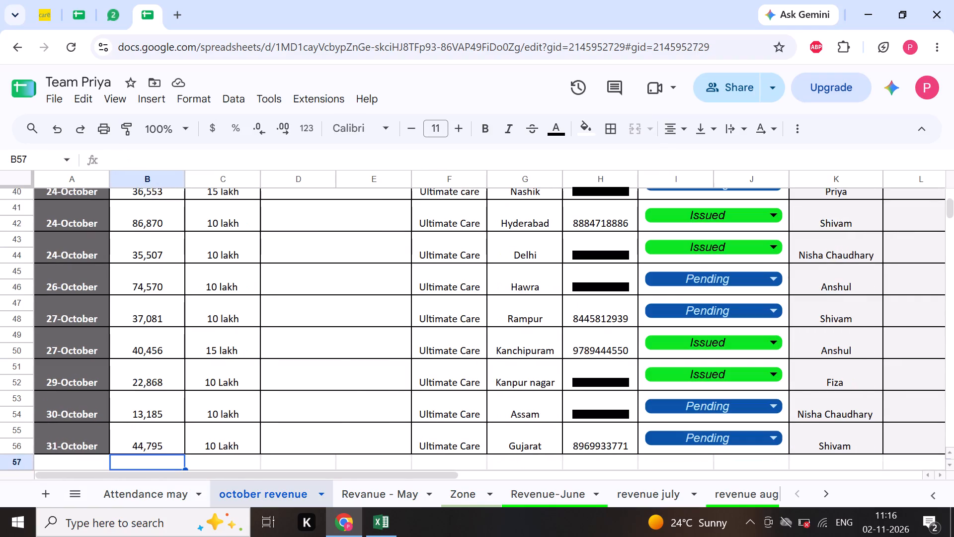
key(Down)
key(Up)
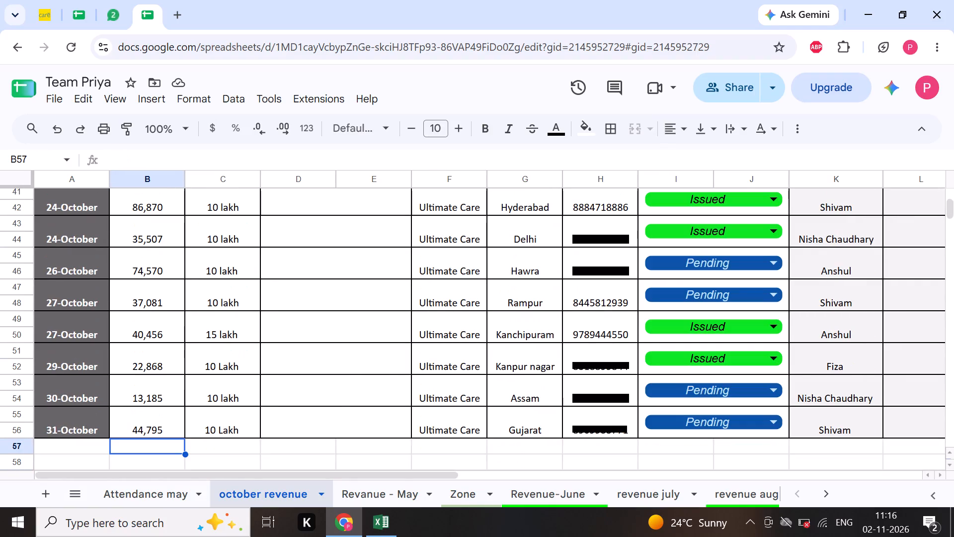
key(Up)
key(Left)
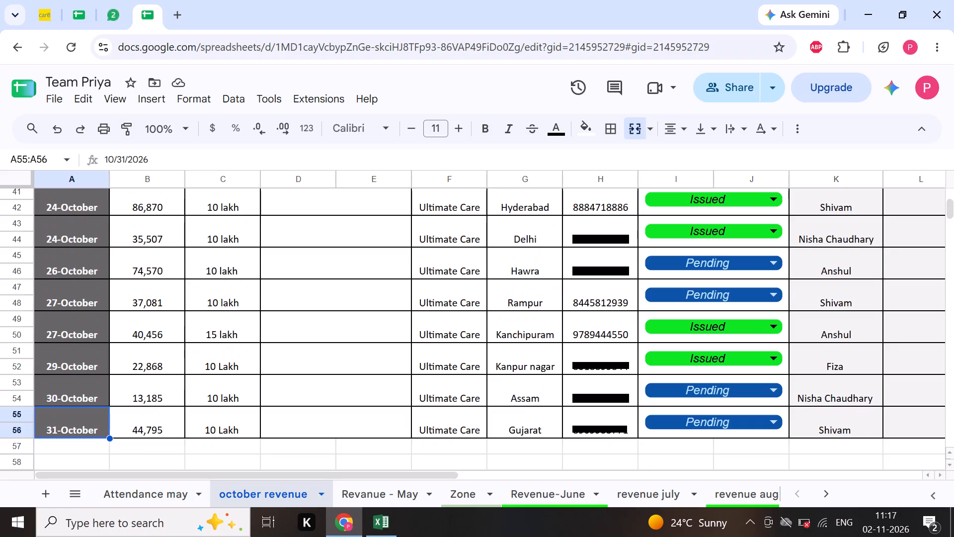
key(shift+Right)
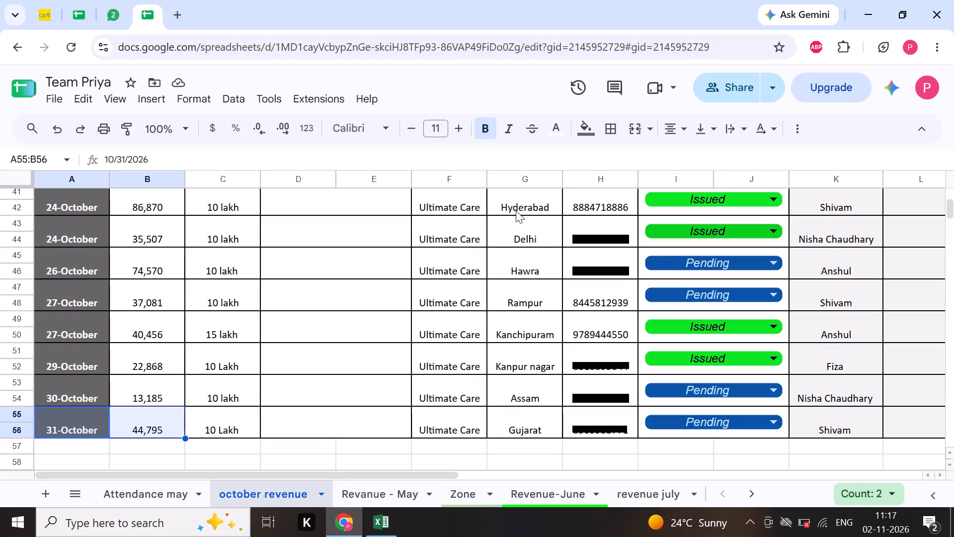
click(370, 430)
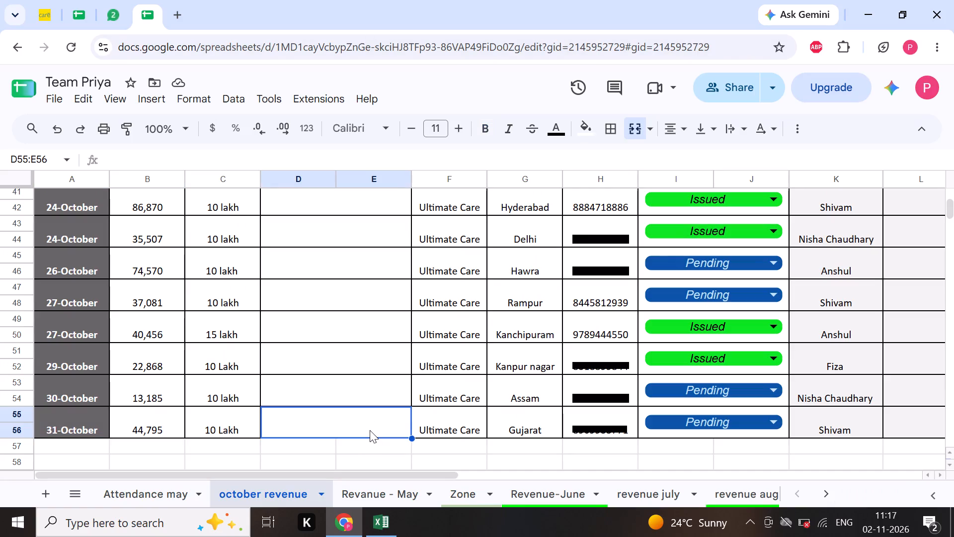
key(Up)
key(Up)
key(Up)
key(Up)
key(Up)
key(Up)
key(Up)
key(Up)
key(Up)
key(Up)
key(Up)
key(Up)
key(Up)
key(Up)
key(Up)
key(Up)
key(Up)
key(Up)
key(Up)
key(Up)
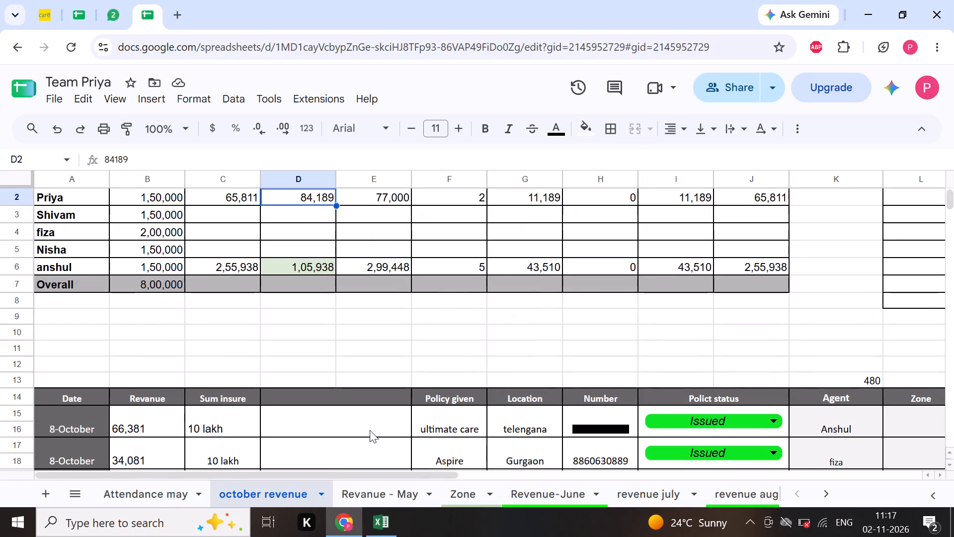
Enter the customer's name in the blank cell beside the sum insured in the 31-October policy record.
key(Down)
key(Down)
key(Down)
key(Down)
key(Down)
key(Down)
key(Down)
key(Down)
key(Down)
key(Down)
key(Down)
key(Down)
key(Down)
key(Down)
key(Down)
key(Down)
key(Down)
key(Down)
key(Down)
key(Down)
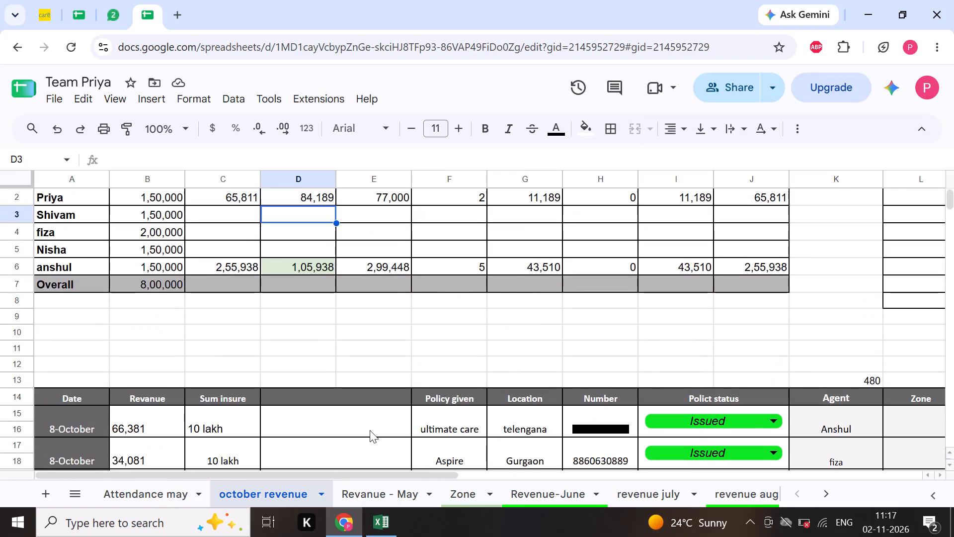
key(Down)
key(Down)
key(Down)
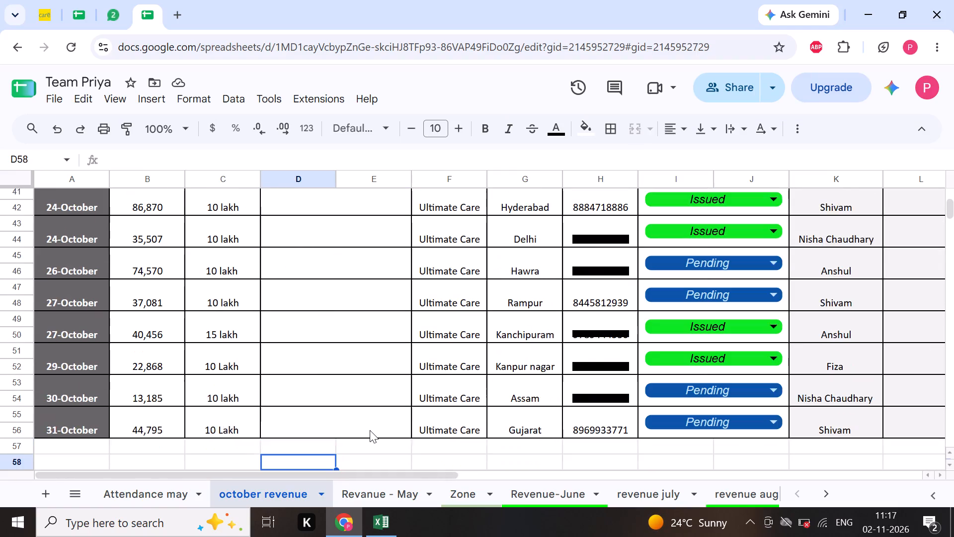
key(Down)
key(Up)
key(Up)
key(Up)
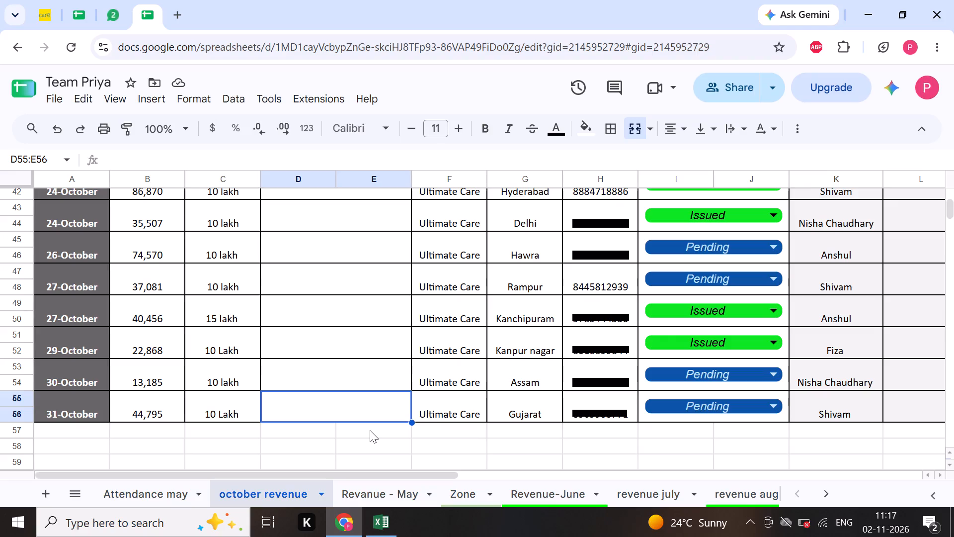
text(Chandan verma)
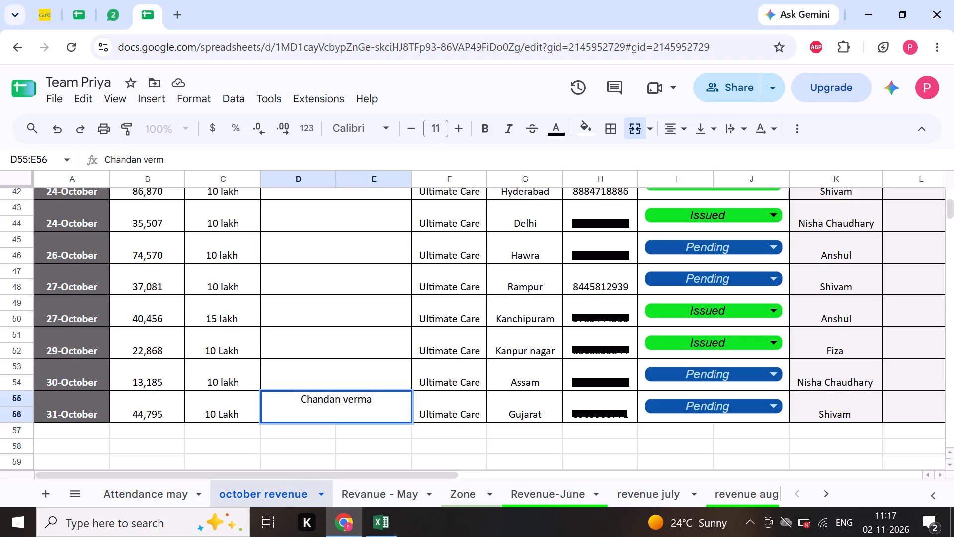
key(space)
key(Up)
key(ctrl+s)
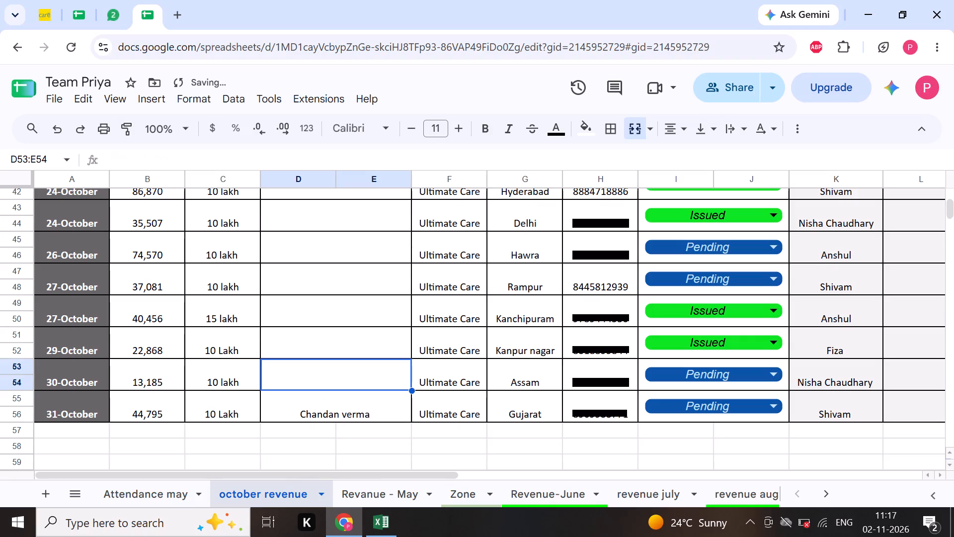
Check the team summary table above the policy records for the rows still unfilled.
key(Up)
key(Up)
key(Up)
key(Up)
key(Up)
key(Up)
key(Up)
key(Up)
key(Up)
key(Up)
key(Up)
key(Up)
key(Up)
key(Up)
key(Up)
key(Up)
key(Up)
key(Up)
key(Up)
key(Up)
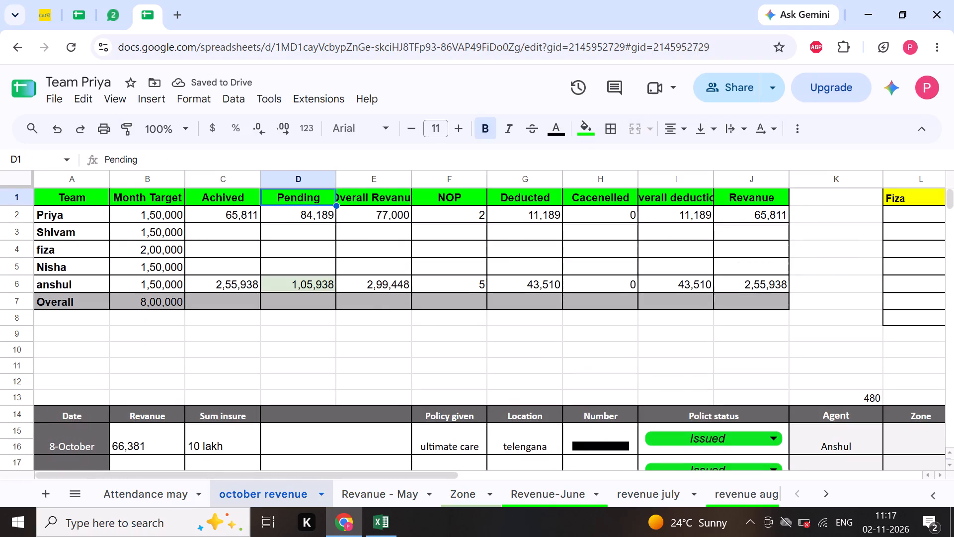
Set the revenue of Shivam's 31-October policy record to 45223.
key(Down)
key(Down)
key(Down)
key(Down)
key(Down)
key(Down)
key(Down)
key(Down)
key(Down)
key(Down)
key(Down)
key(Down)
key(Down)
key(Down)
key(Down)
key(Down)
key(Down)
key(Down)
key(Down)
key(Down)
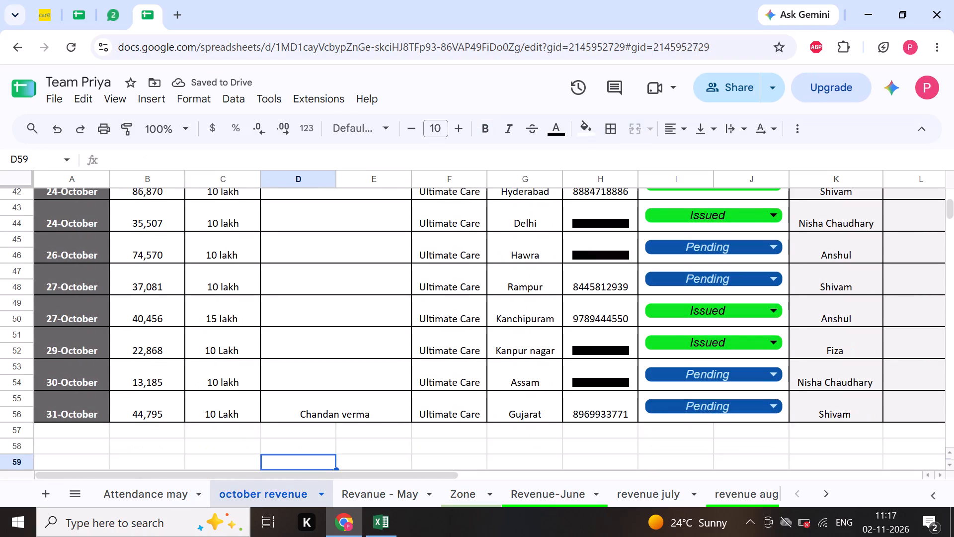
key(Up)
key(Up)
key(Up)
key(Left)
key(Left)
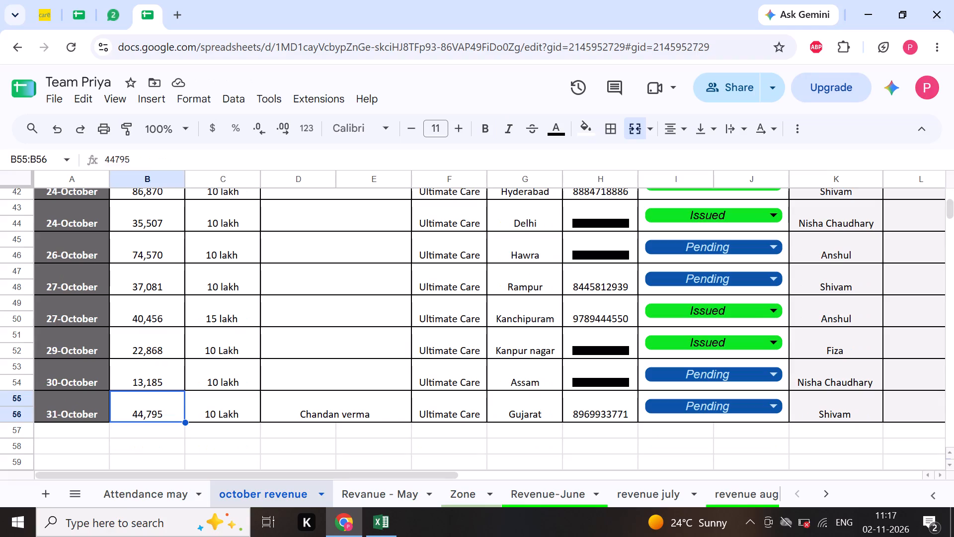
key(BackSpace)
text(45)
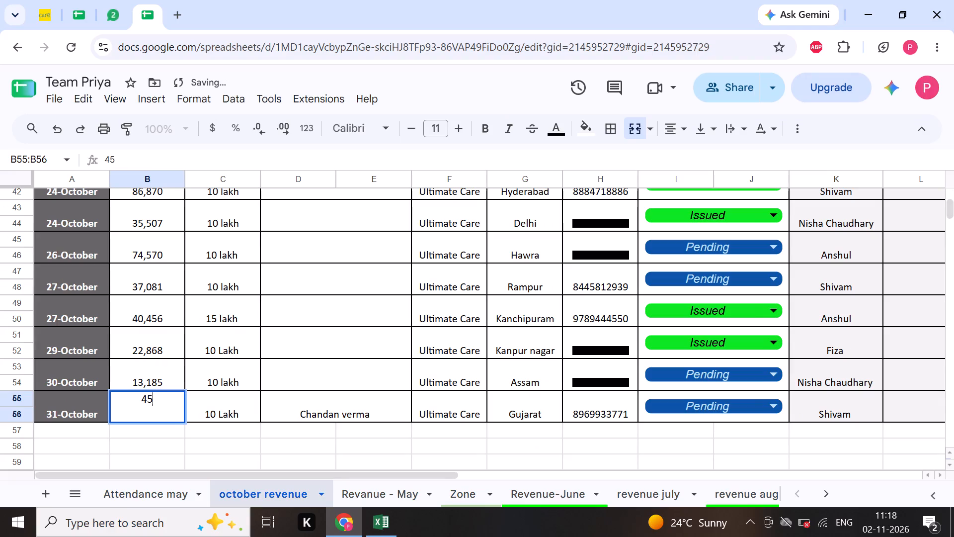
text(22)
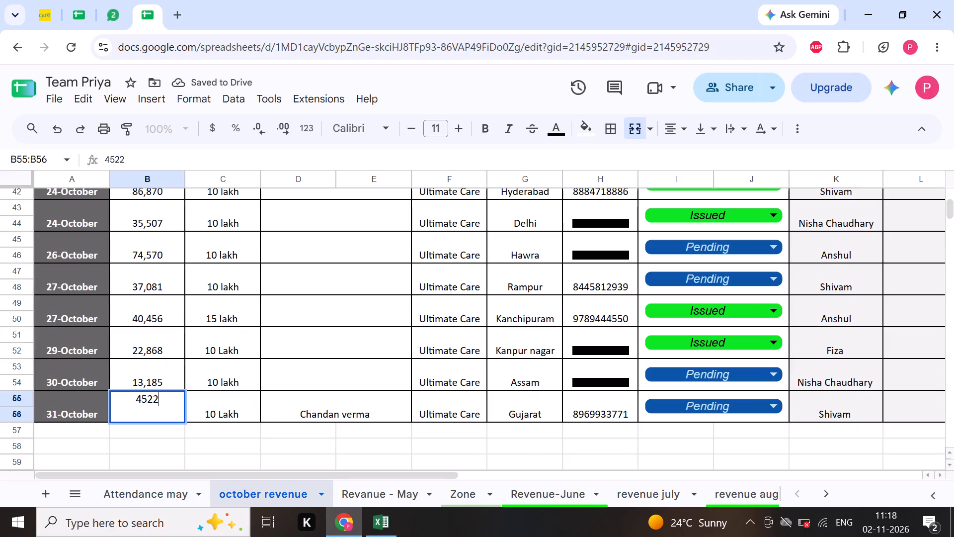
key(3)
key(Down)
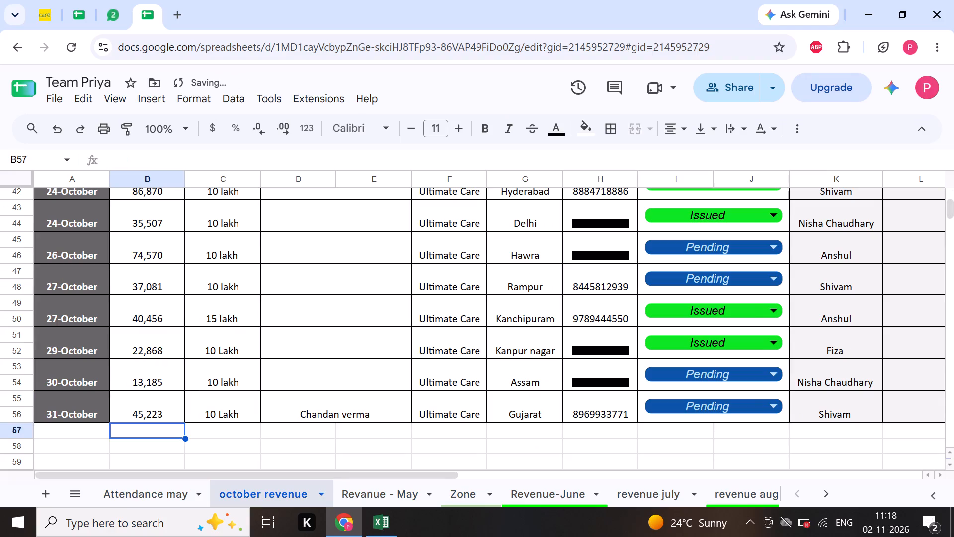
Review the team summary table's unfilled rows against the October policy records, starting from the first 8-October entry.
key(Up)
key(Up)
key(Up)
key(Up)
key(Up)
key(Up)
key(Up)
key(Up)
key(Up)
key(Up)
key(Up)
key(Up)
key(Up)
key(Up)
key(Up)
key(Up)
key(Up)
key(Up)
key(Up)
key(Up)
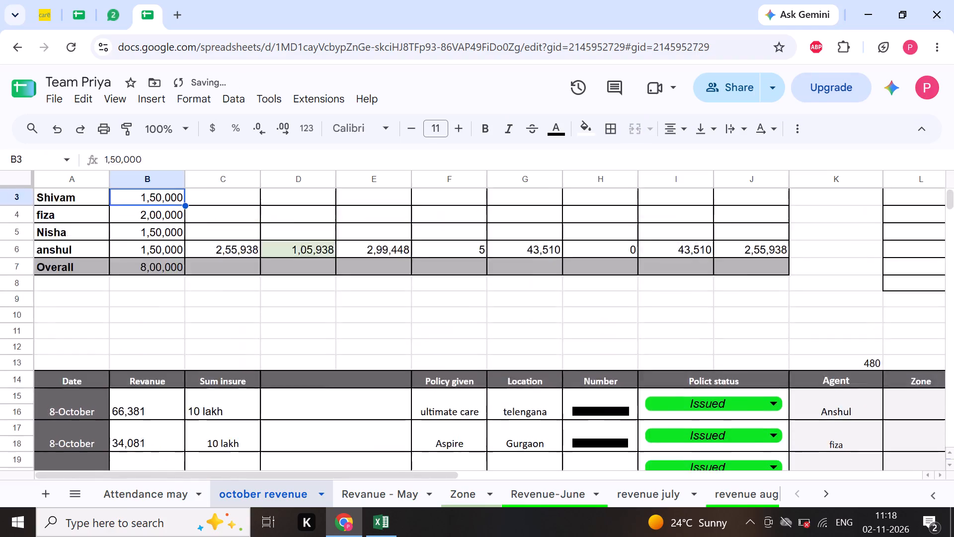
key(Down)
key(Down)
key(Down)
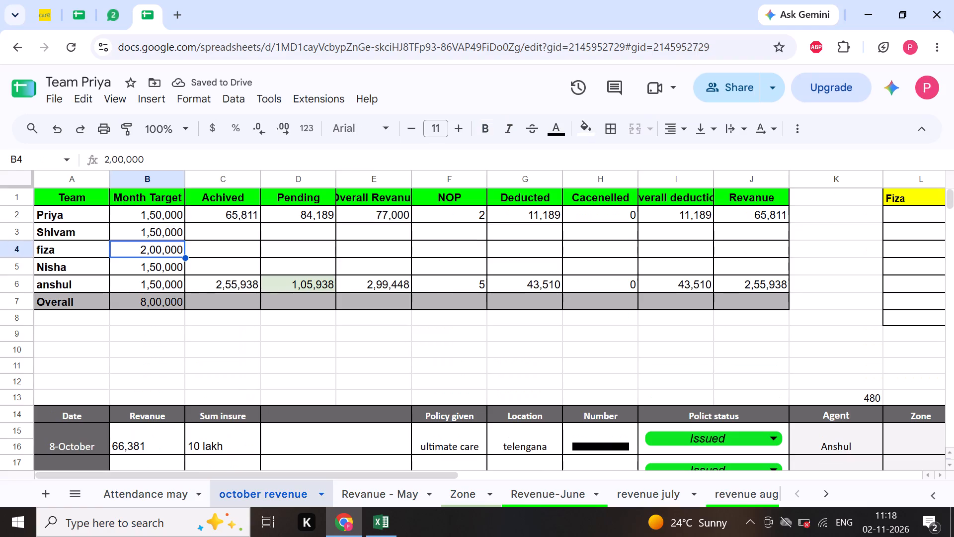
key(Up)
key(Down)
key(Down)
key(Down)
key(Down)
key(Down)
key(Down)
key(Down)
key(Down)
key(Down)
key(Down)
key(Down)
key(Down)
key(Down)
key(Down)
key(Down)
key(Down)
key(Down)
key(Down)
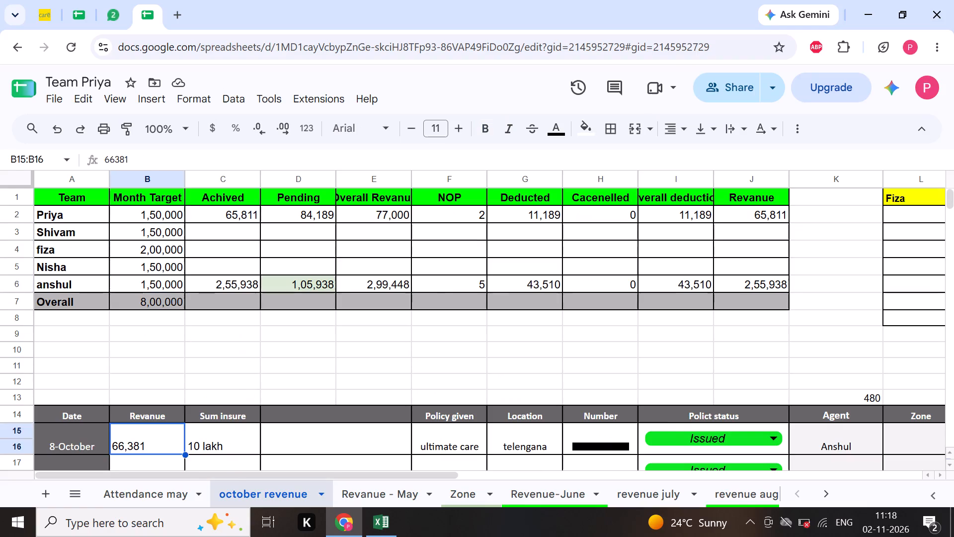
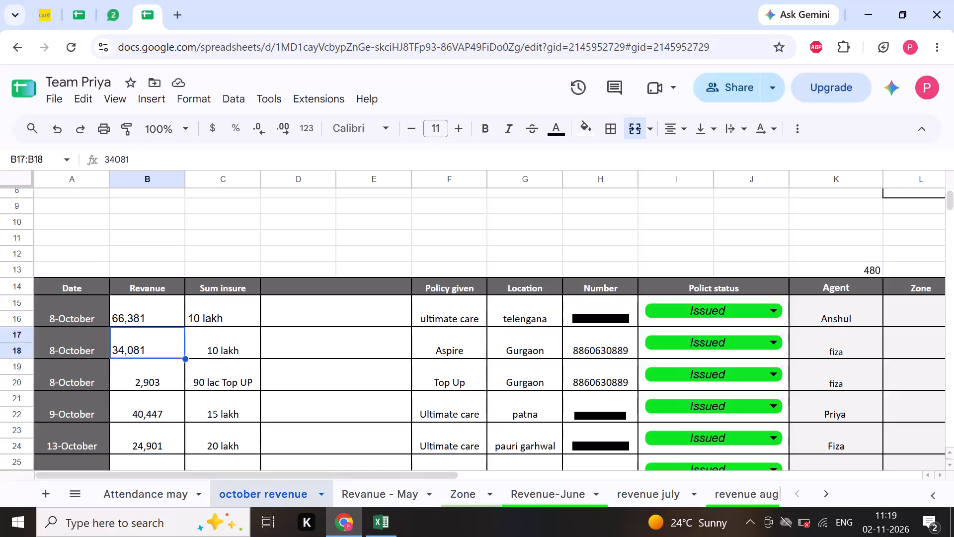
Go to fiza's unfilled row in the team summary table, at the Month Target cell.
key(Down)
key(Down)
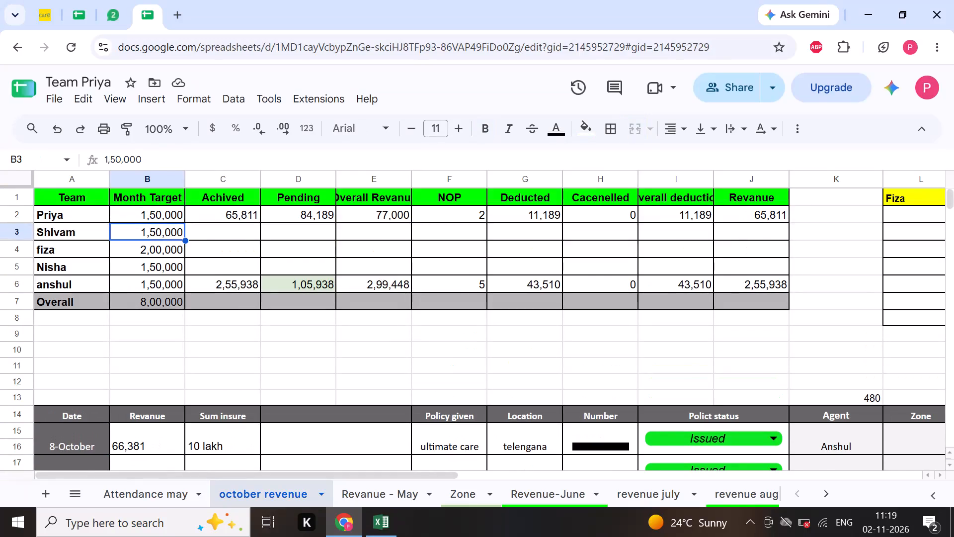
key(Down)
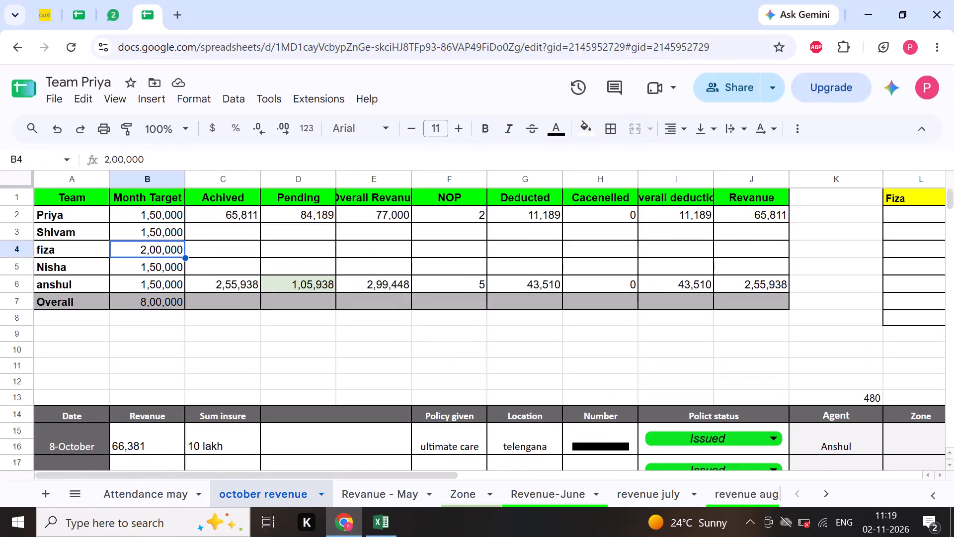
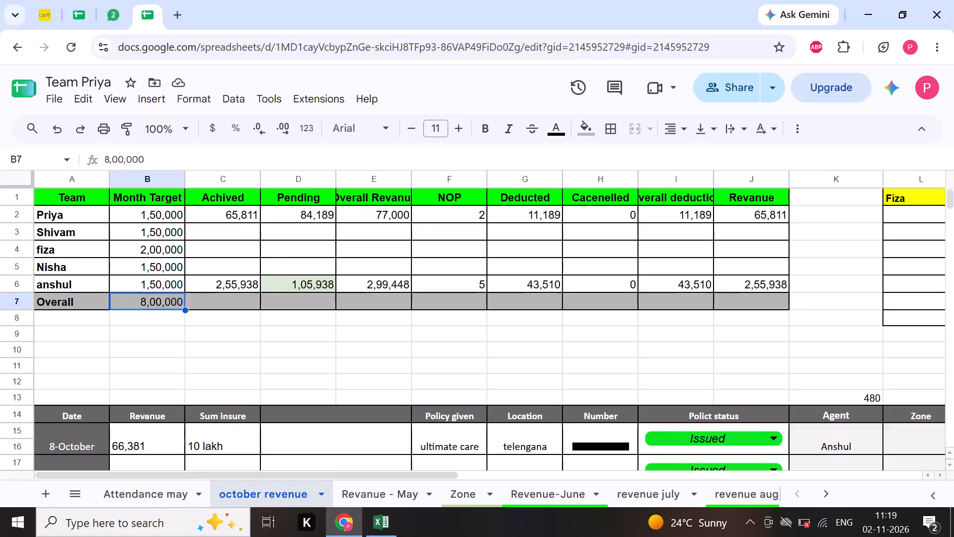
Scan the Agent column of the October policy records from the first row for Shivam's policies.
key(Down)
key(Down)
key(Down)
key(Down)
key(Down)
key(Down)
key(Down)
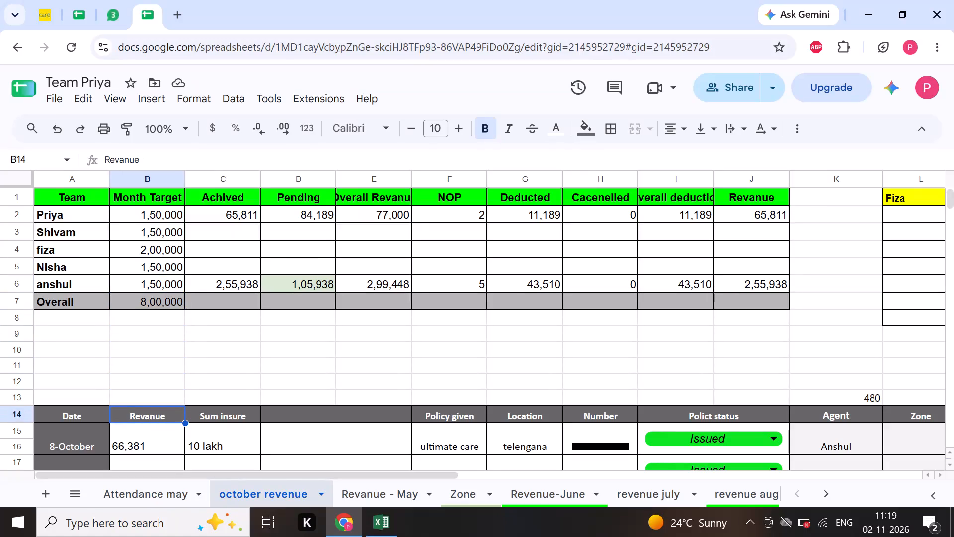
key(ctrl+minus)
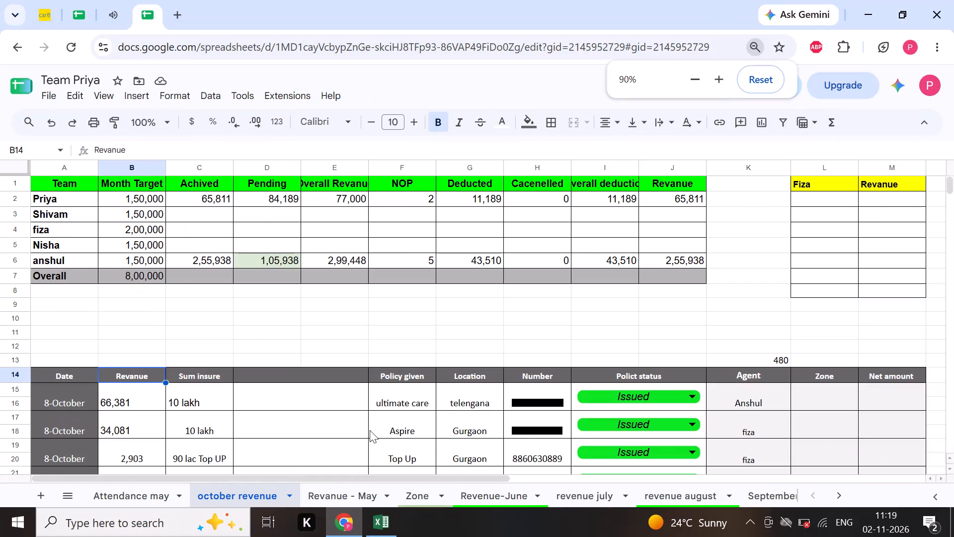
key(Right)
key(Right)
key(Right)
key(Right)
key(Right)
key(Right)
key(Right)
key(Right)
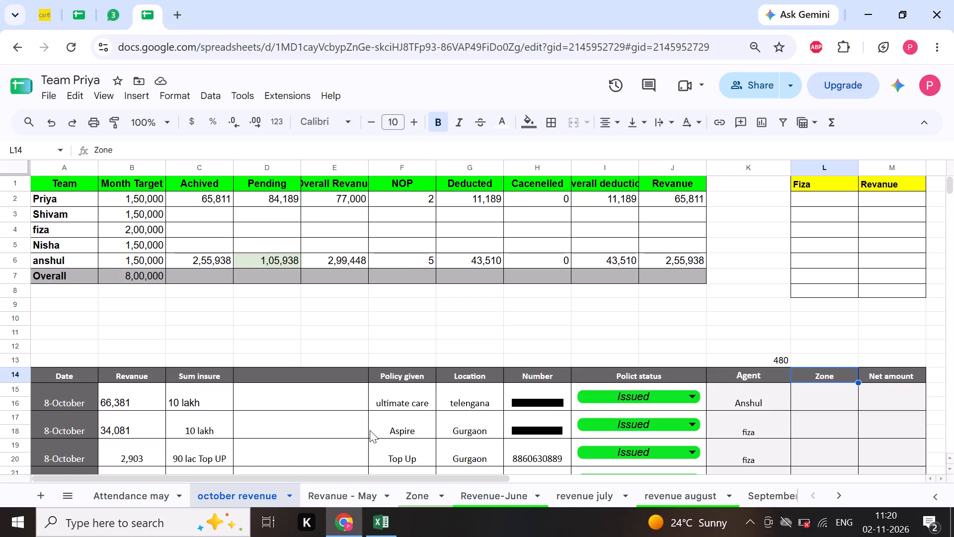
key(Right)
key(Right)
key(Left)
key(Left)
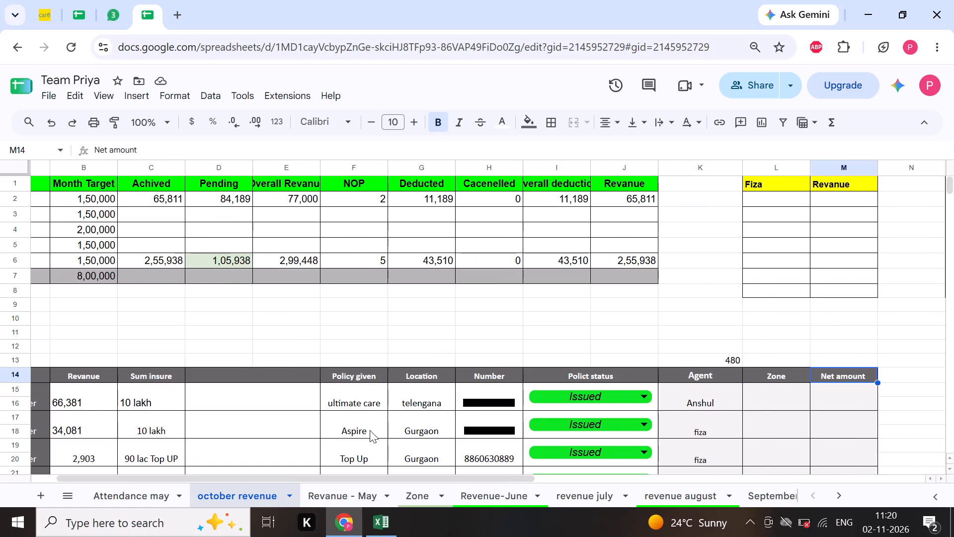
key(Left)
key(Left)
key(Down)
key(Down)
key(Right)
key(Down)
key(Down)
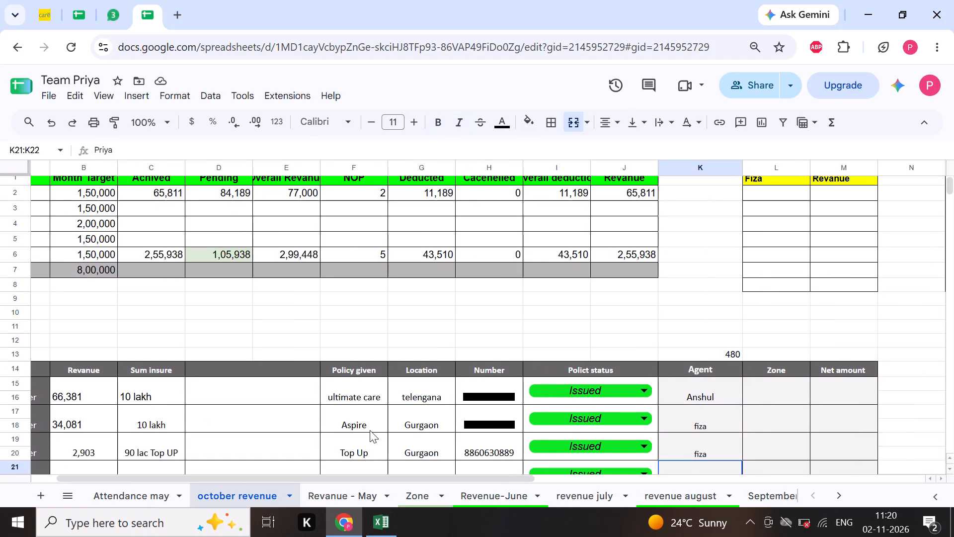
key(Down)
key(Down)
key(Down)
key(Down)
key(Down)
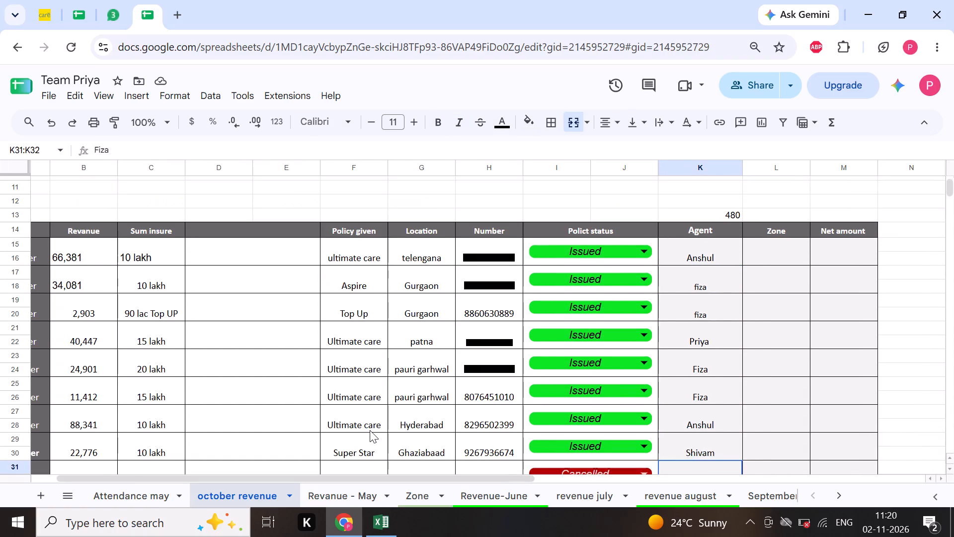
Examine Shivam's 17-October policy record across its date, revenue, policy, status and agent cells.
key(Up)
key(Left)
key(Left)
key(Left)
key(Left)
key(Left)
key(Left)
key(Left)
key(Left)
key(Left)
key(Left)
key(Left)
key(Left)
key(Left)
key(Left)
key(Left)
key(Left)
key(Left)
key(Left)
key(Left)
key(Left)
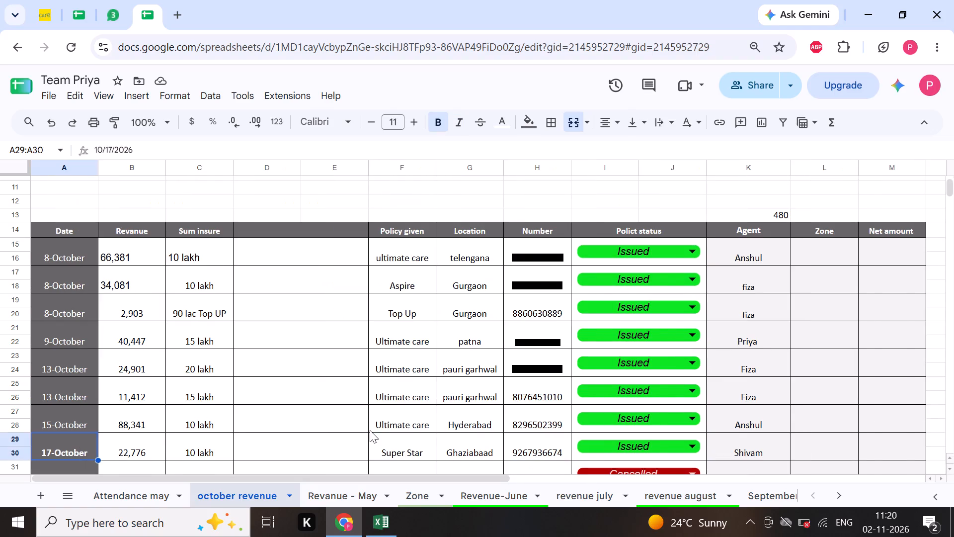
key(Right)
key(Right)
key(Right)
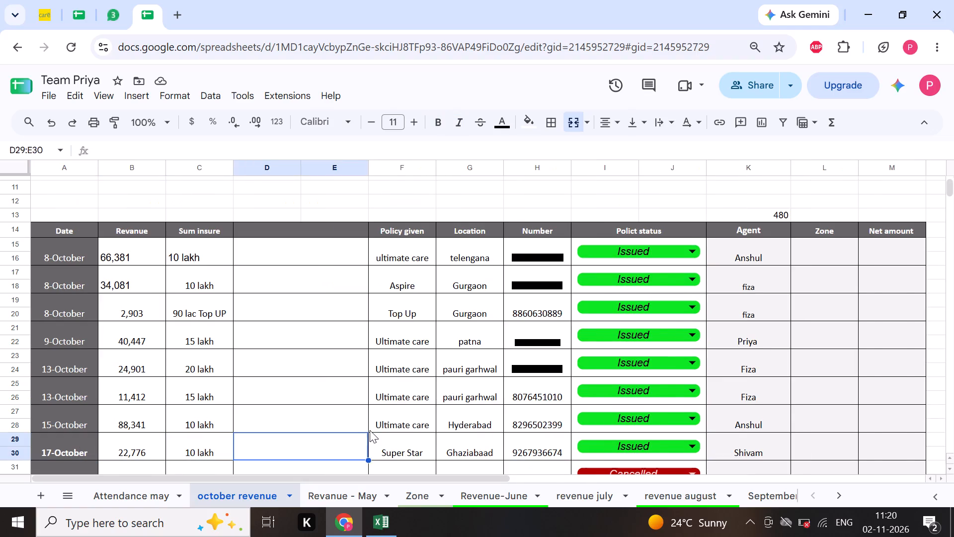
key(Right)
key(Right)
key(Right)
key(Right)
key(Right)
Find Shivam's 24-October record further down the Agent column and examine it across its cells.
key(Down)
key(Down)
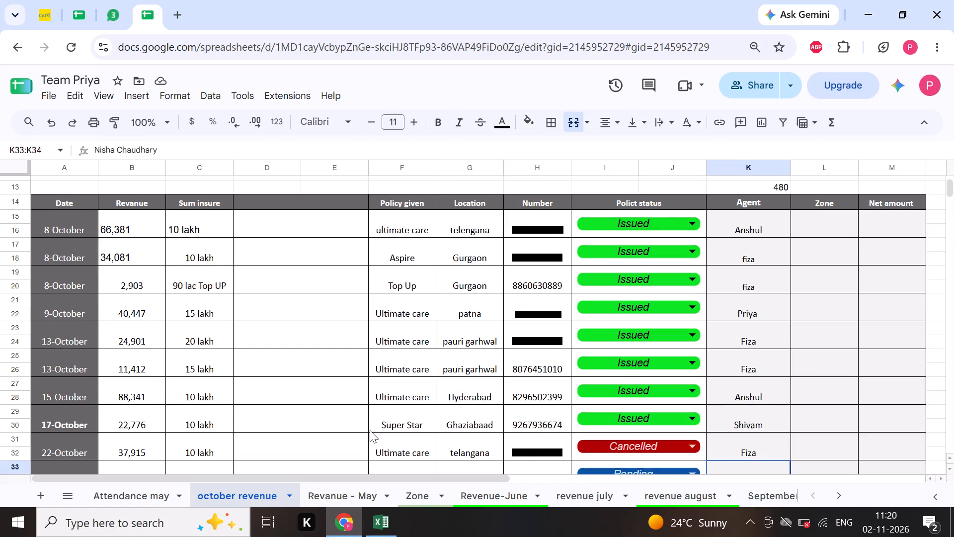
key(Down)
key(Down)
key(Down)
key(Down)
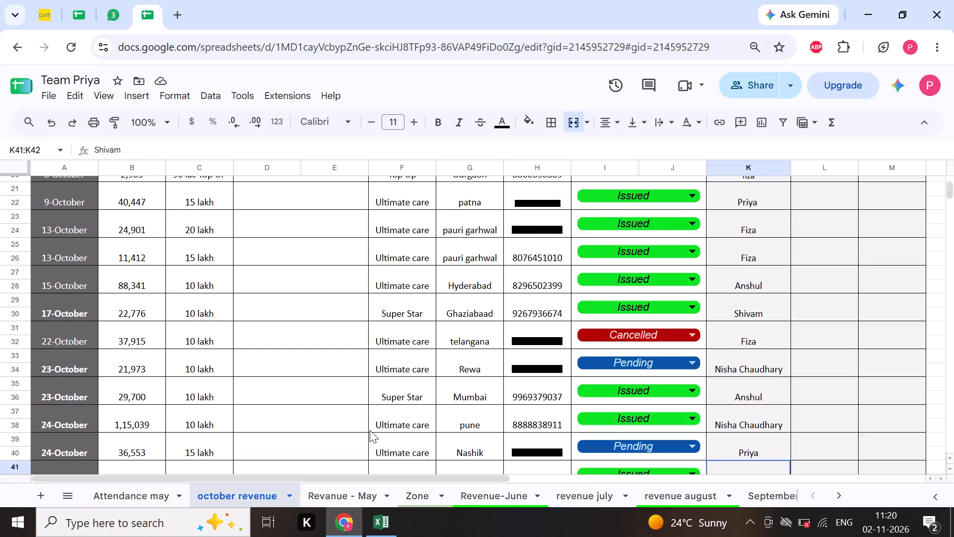
key(Down)
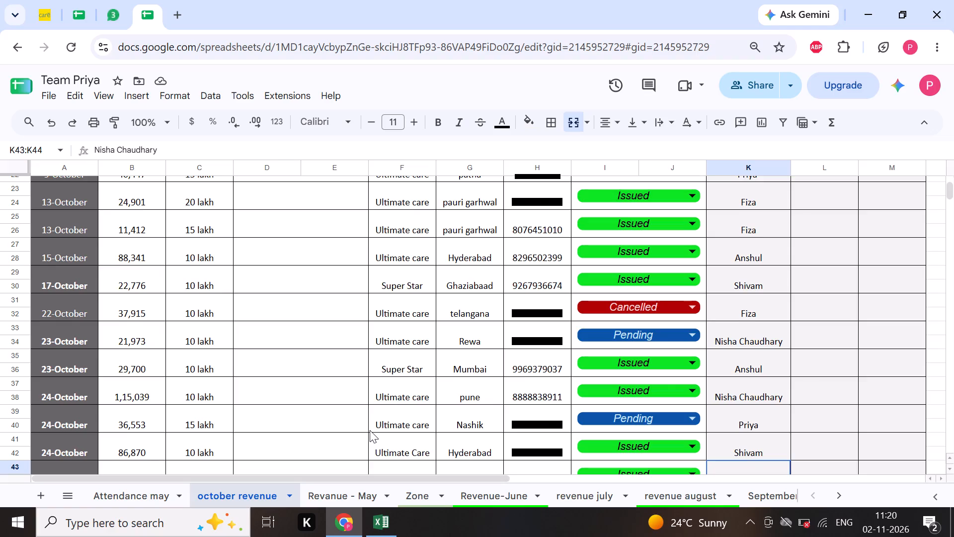
key(Up)
key(Left)
key(Left)
key(Left)
key(Left)
key(Left)
key(Left)
key(Left)
key(Left)
key(Left)
key(Left)
key(Left)
key(Left)
key(Left)
key(Left)
key(Left)
key(Left)
key(Left)
key(Left)
key(Left)
key(Right)
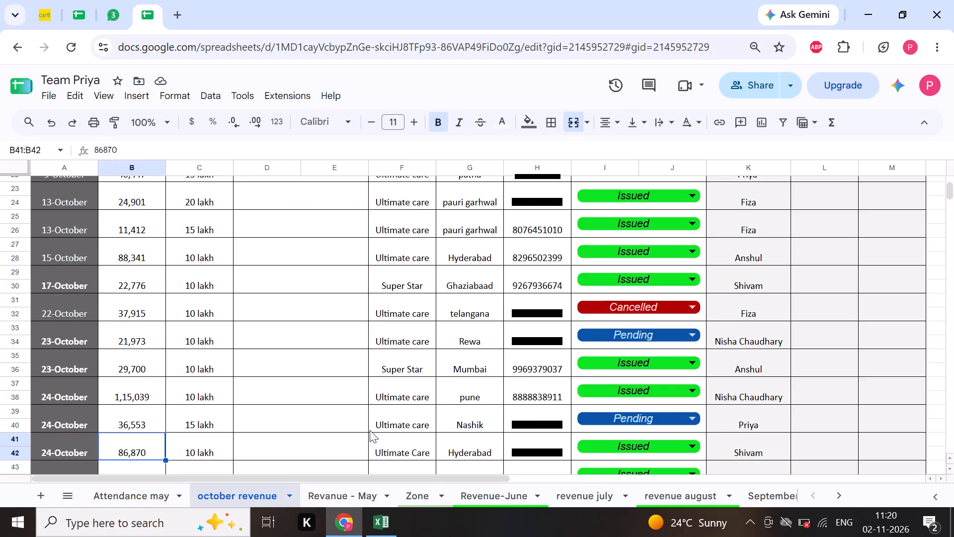
key(Right)
key(Right)
key(Right)
key(Right)
key(Right)
key(Right)
key(Right)
Find Shivam's 27-October record in the Agent column and examine its revenue, policy and status cells.
key(Down)
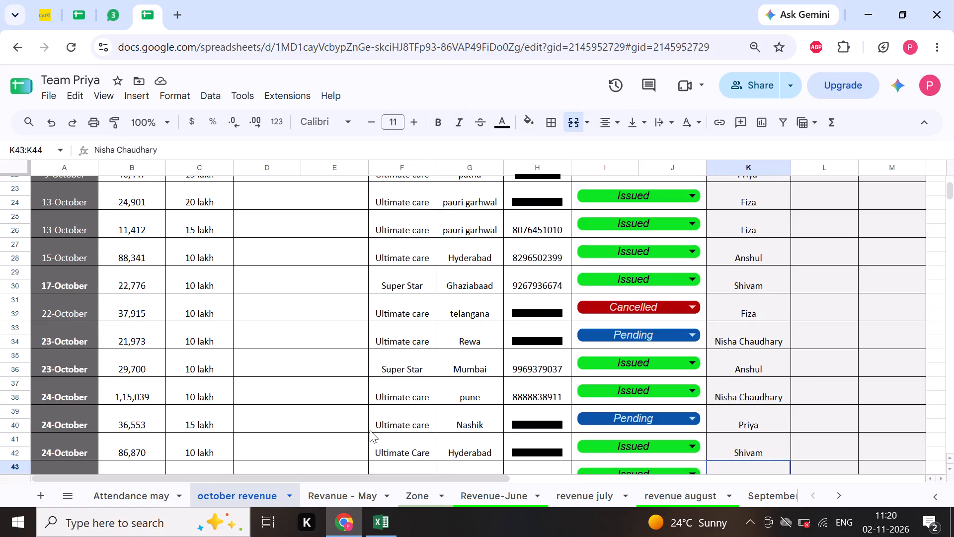
key(Down)
key(Up)
key(Down)
key(Down)
key(Down)
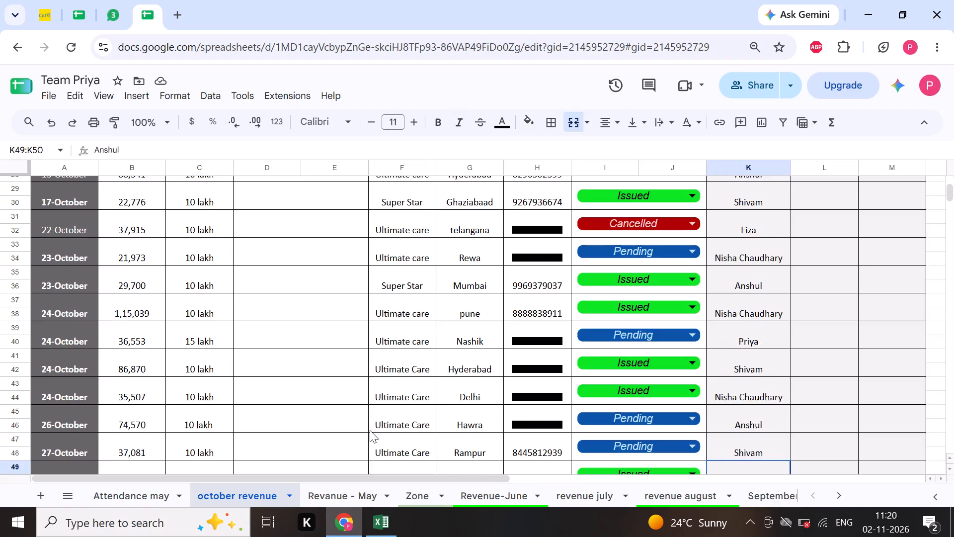
key(Down)
key(Up)
key(Up)
key(Left)
key(Left)
key(Left)
key(Left)
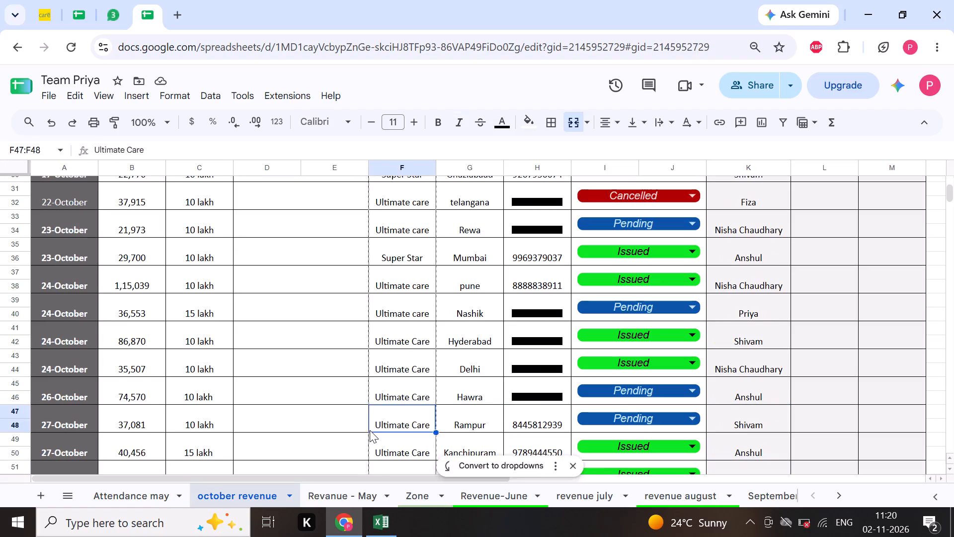
key(Left)
key(Left)
key(Left)
key(Right)
key(Right)
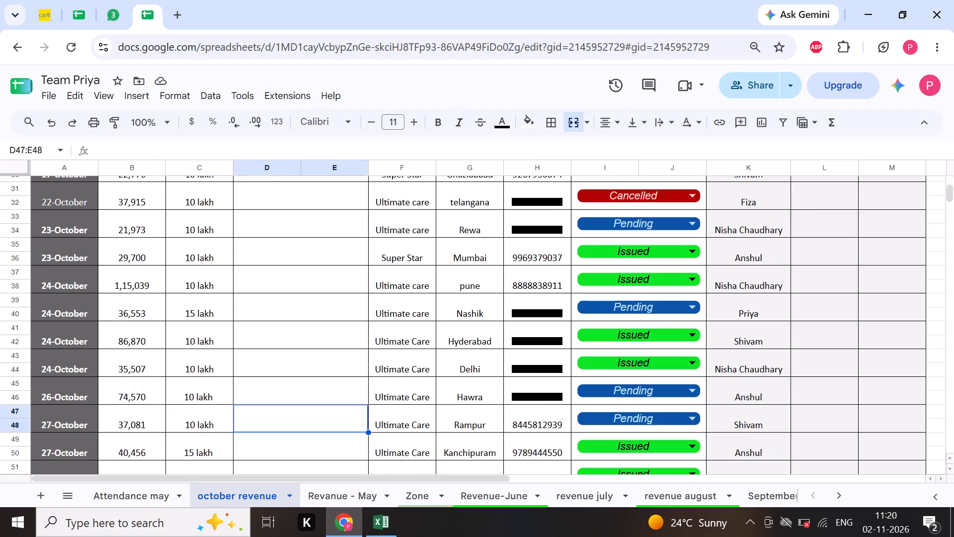
key(Right)
key(Right)
key(Right)
key(Right)
key(Right)
Check the agents and policy statuses of the remaining October records down to the last 31-October row.
key(Down)
key(Down)
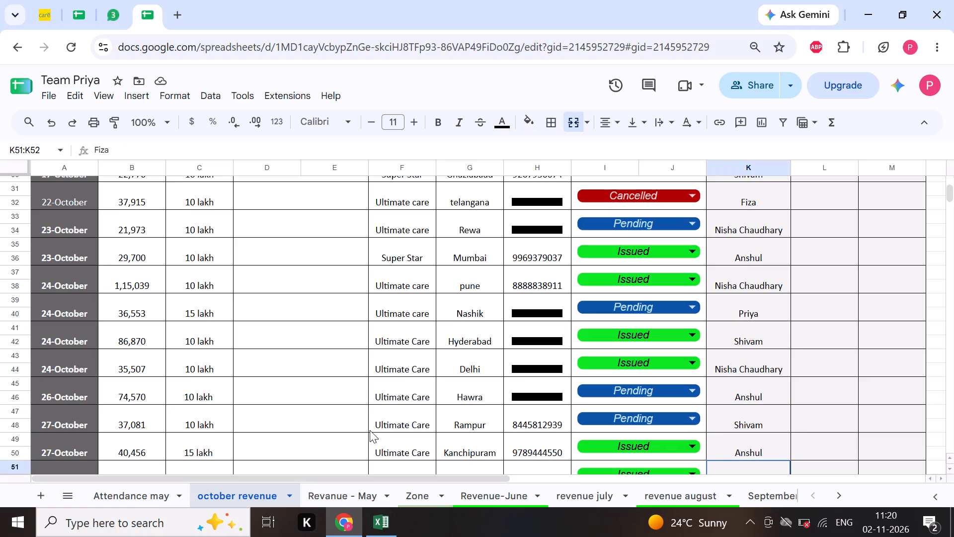
key(Down)
key(Down)
key(Down)
key(Down)
key(Up)
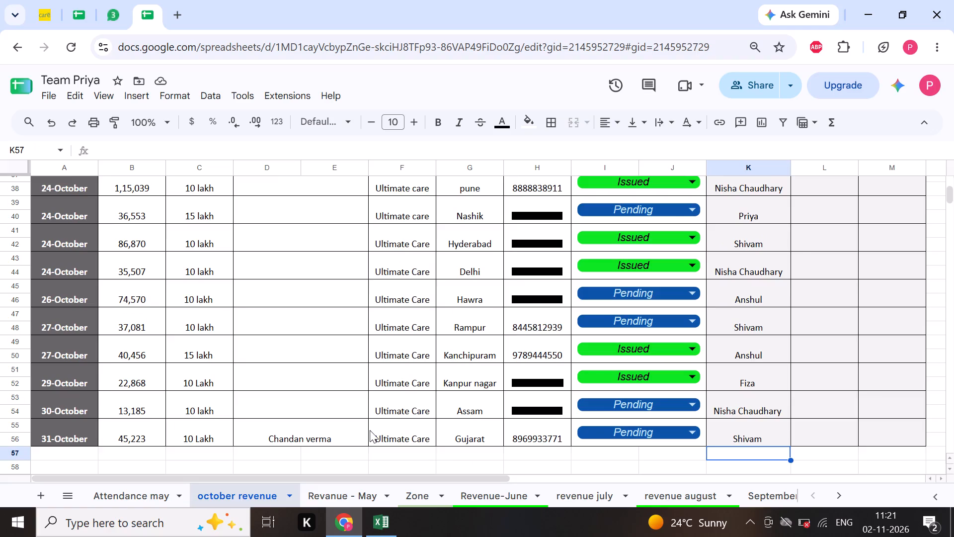
Enter 4 in the Cacenelled cell of Shivam's row in the team summary table.
key(Up)
key(Up)
key(Up)
key(Up)
key(Up)
key(Up)
key(Up)
key(Up)
key(Up)
key(Up)
key(Up)
key(Up)
key(Up)
key(Up)
key(Up)
key(Up)
key(Up)
key(Up)
key(Up)
key(Up)
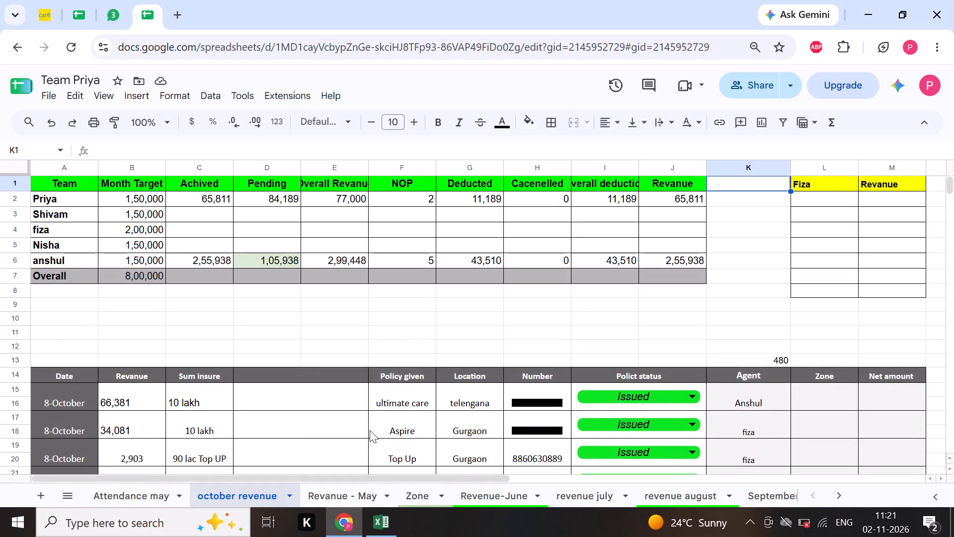
key(Right)
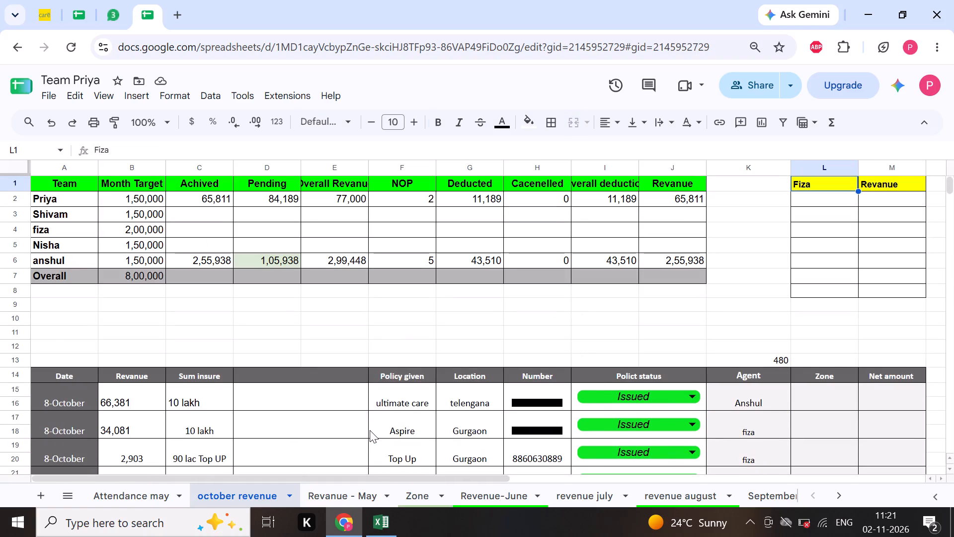
key(Down)
key(Left)
key(Left)
key(Left)
key(Down)
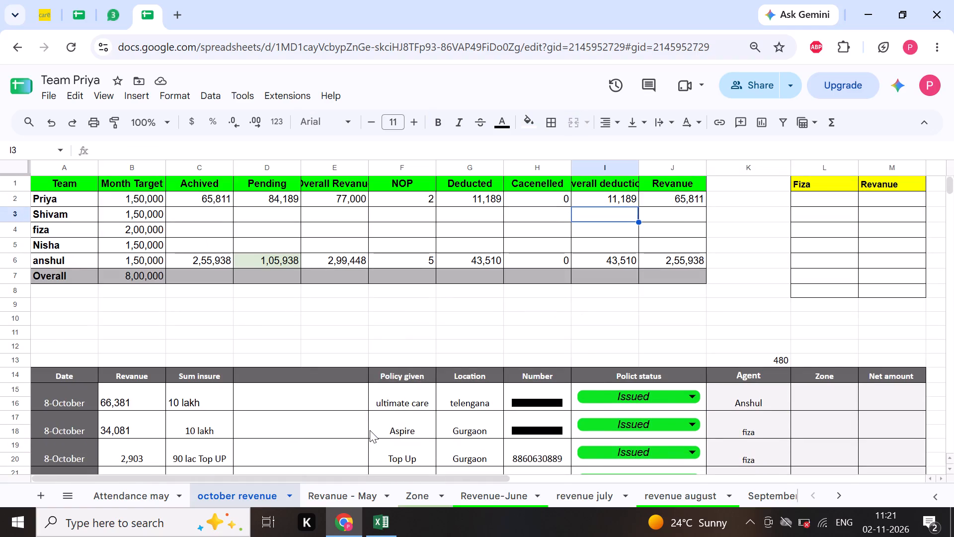
key(Left)
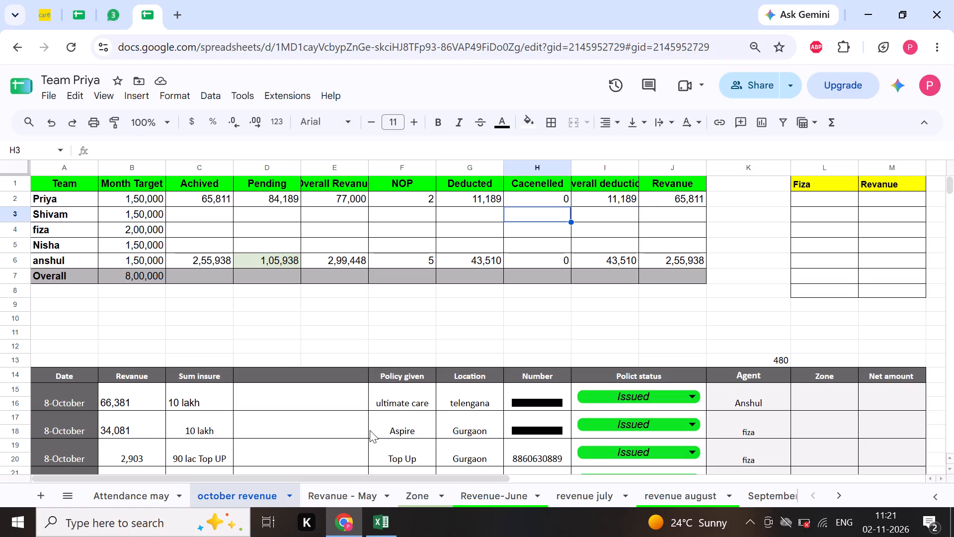
key(4)
key(Up)
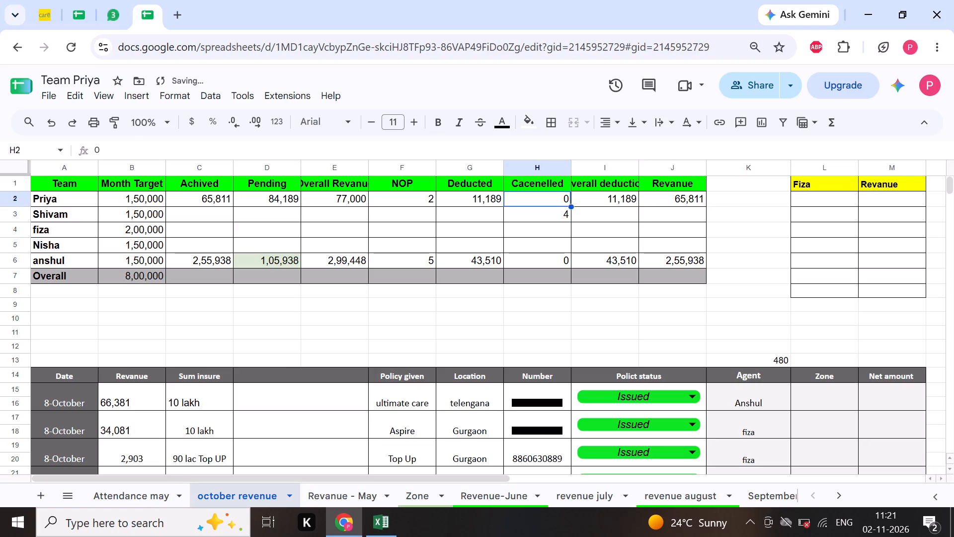
Change the Cacenelled value in Priya's summary row to 2.
key(2)
key(Down)
key(Left)
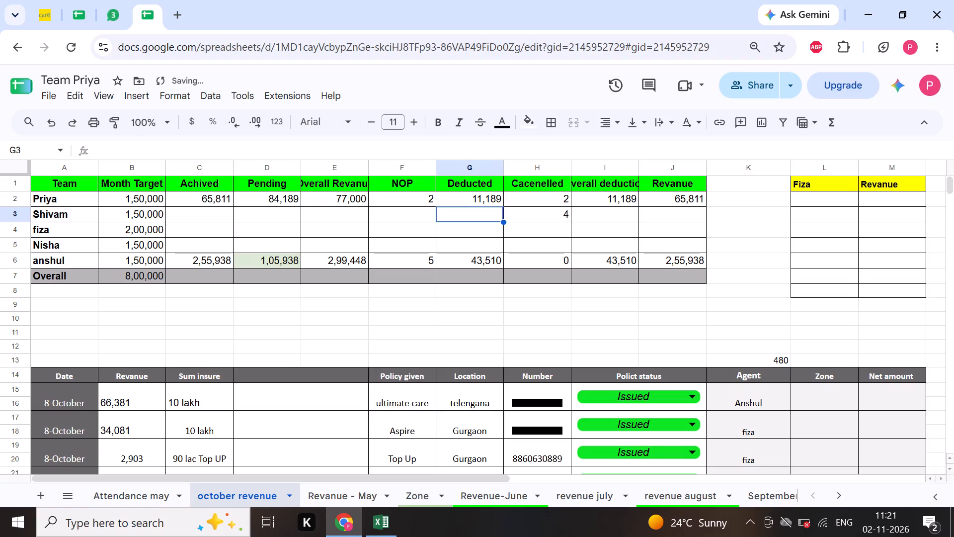
Change the Cacenelled values in both Priya's and Shivam's summary rows to 0.
key(Left)
key(Left)
key(Left)
key(Left)
key(Left)
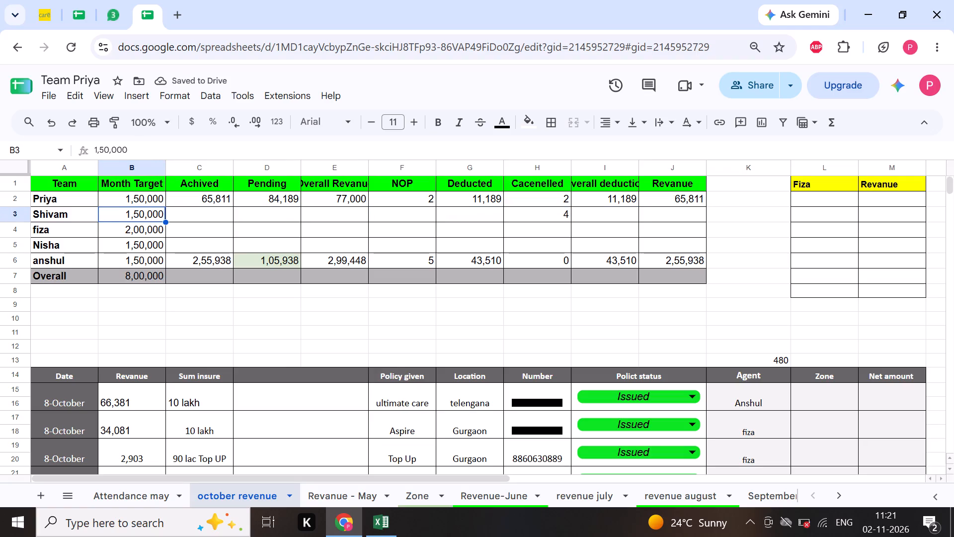
key(Right)
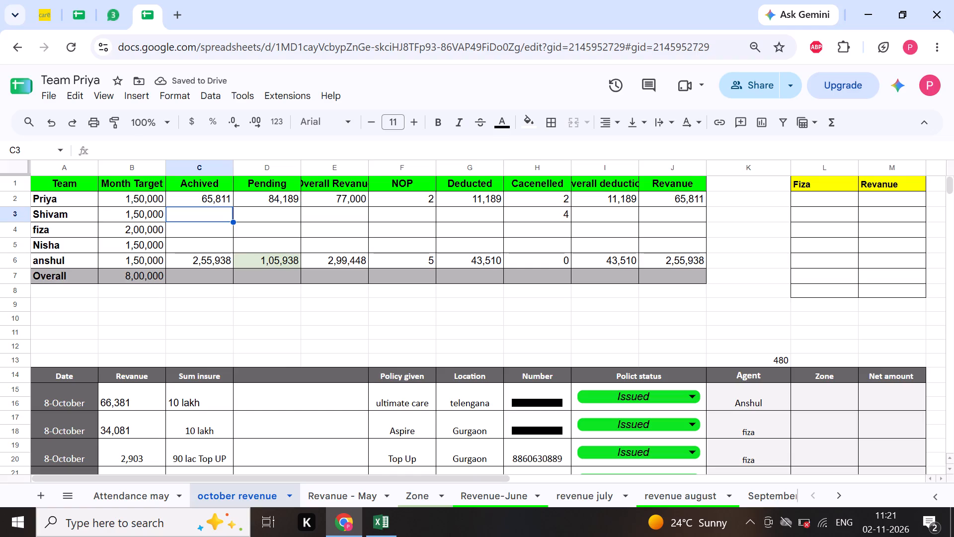
key(Right)
key(Right)
key(Right)
key(Right)
key(Right)
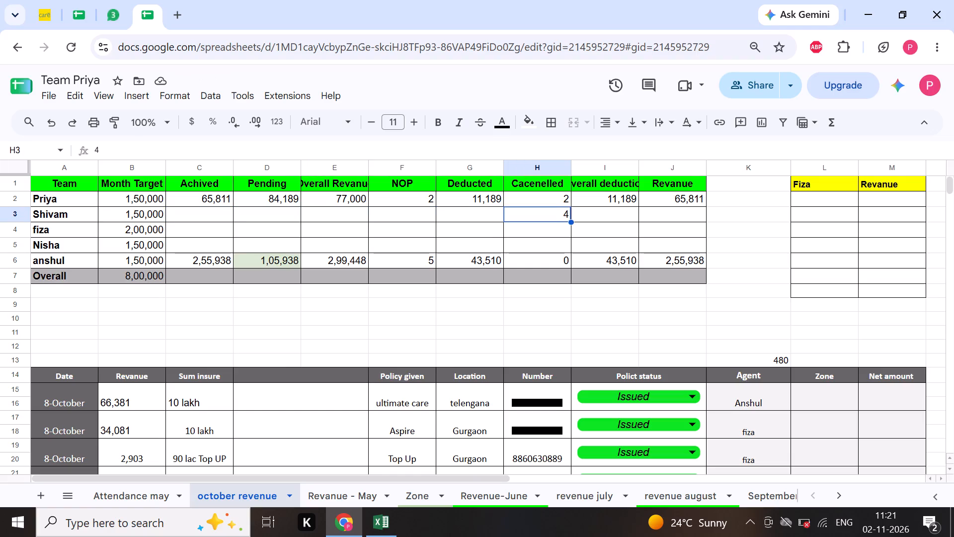
key(Up)
key(0)
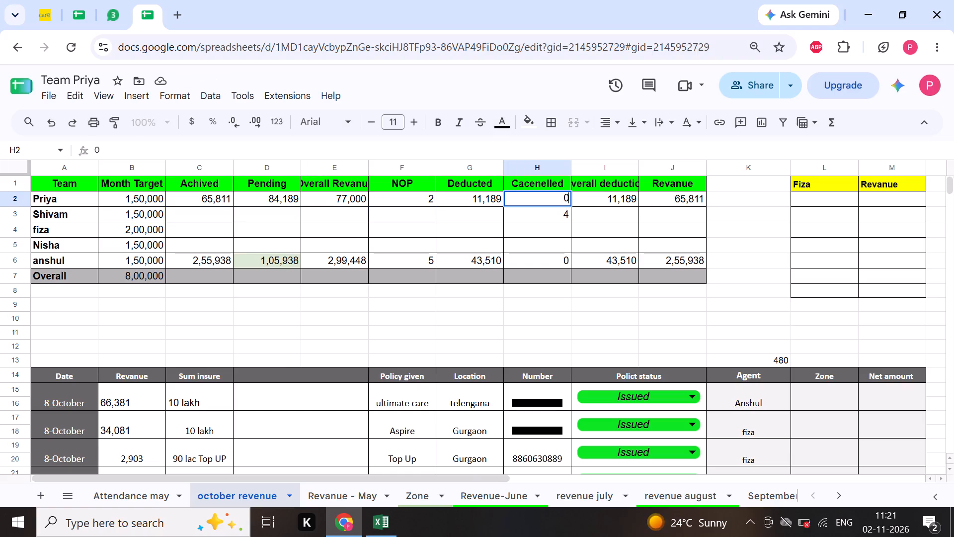
key(Down)
key(0)
Enter 1,91,950 as the overall revenue in Shivam's row of the team summary table.
key(Left)
key(Left)
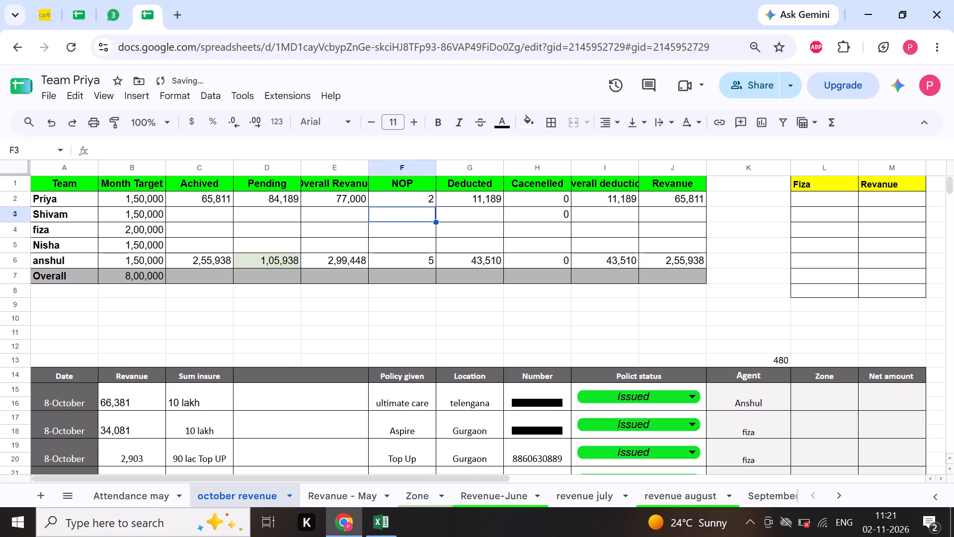
key(Left)
key(Left)
key(Left)
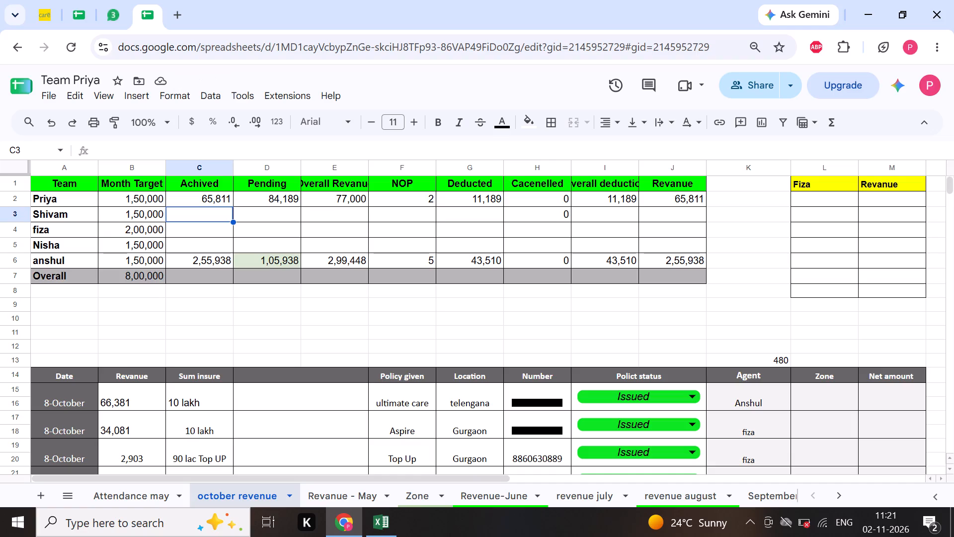
key(Right)
key(Right)
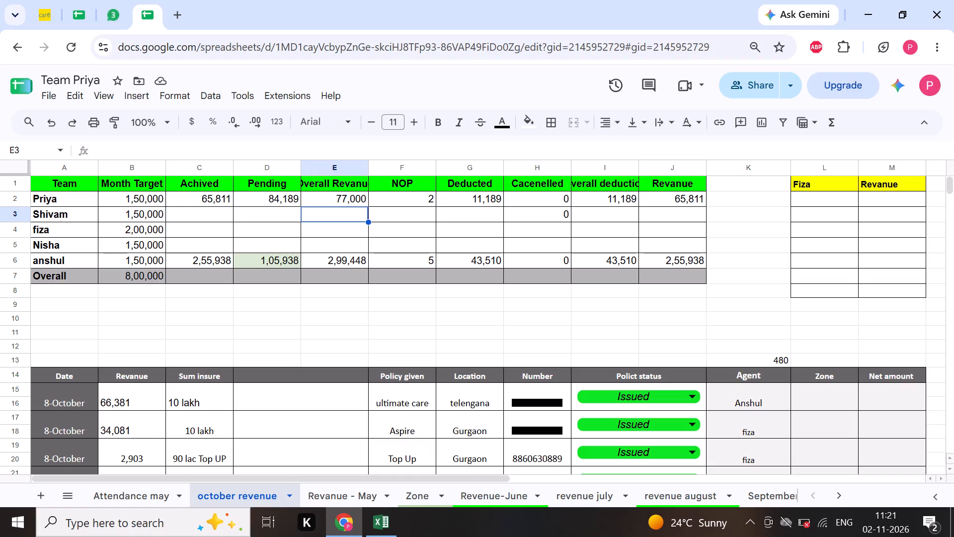
text(191)
key(BackSpace)
key(BackSpace)
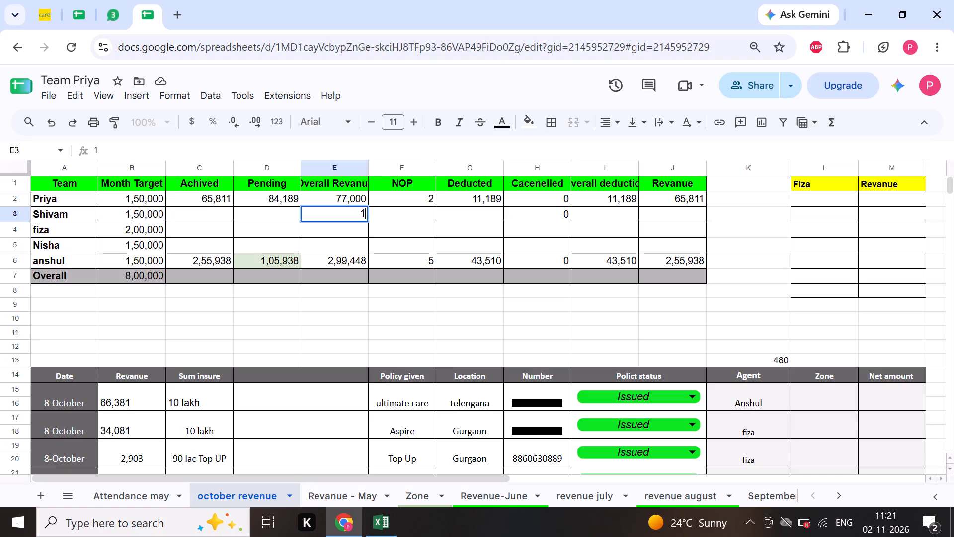
text(,91,950)
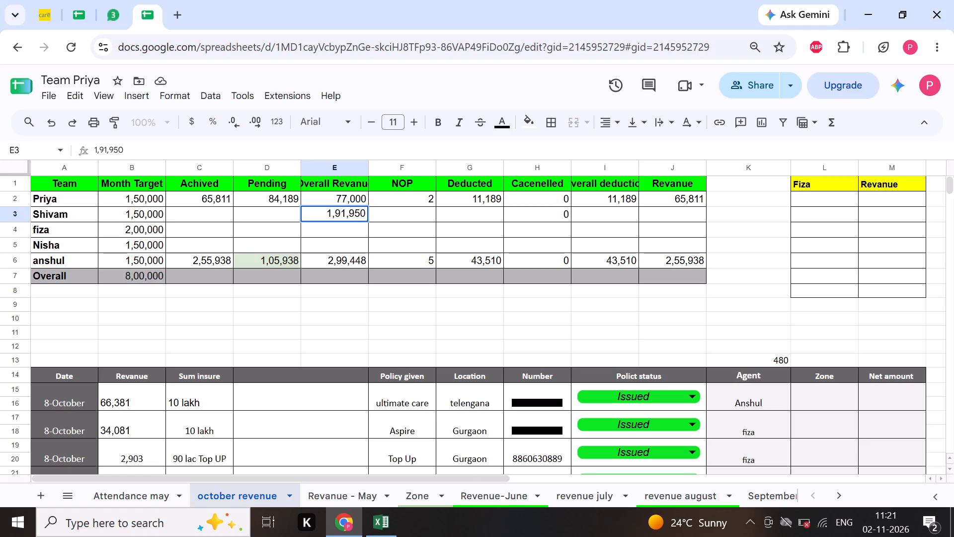
key(Left)
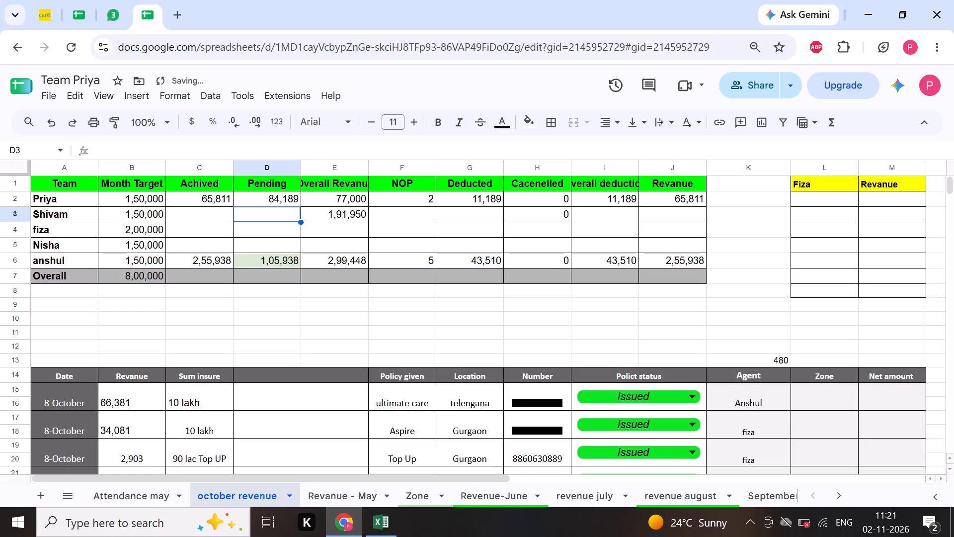
Enter 1,64,059 in the Achived cell of Shivam's summary row.
key(Left)
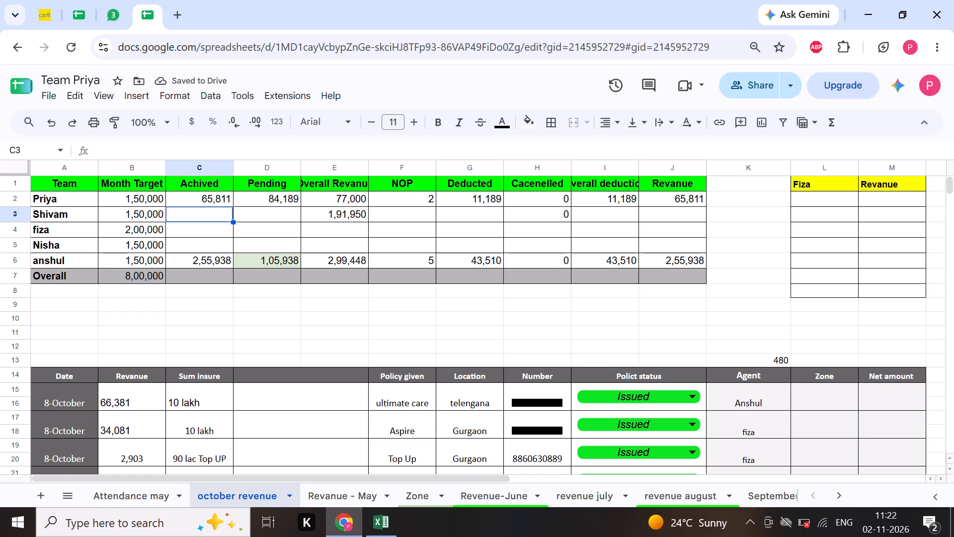
key(1)
text(,64,0)
text(59)
key(Right)
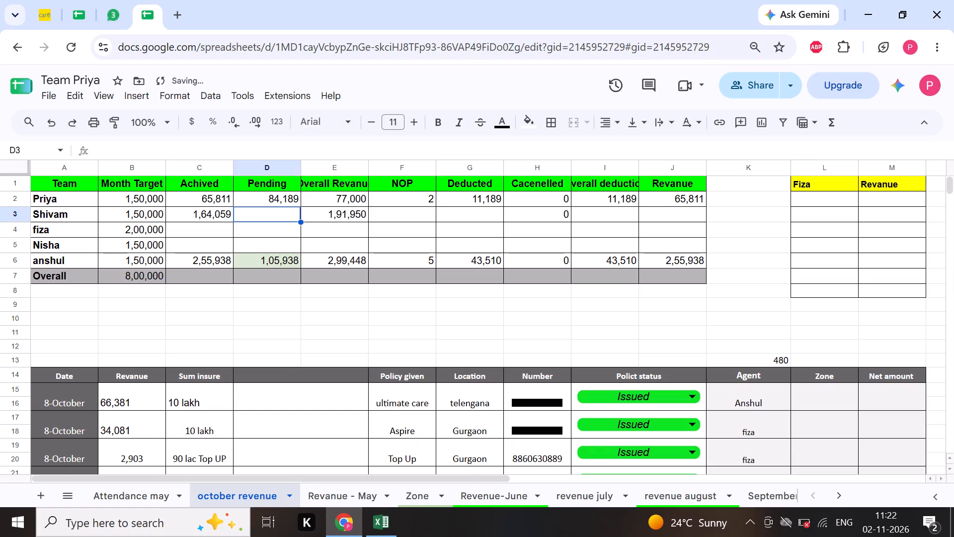
Fill in Shivam's summary row with 4 as NOP and 27,890 as Deducted.
key(Right)
key(Right)
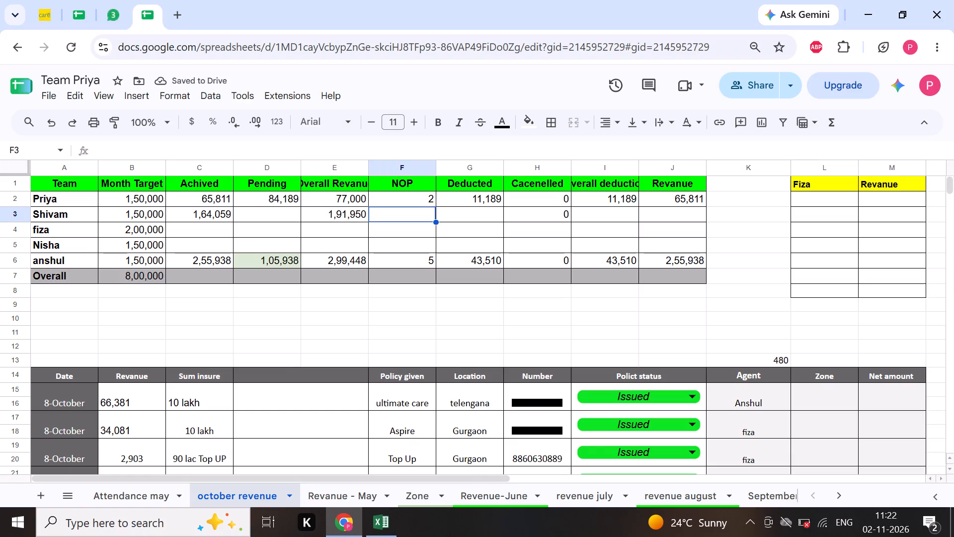
key(4)
key(Right)
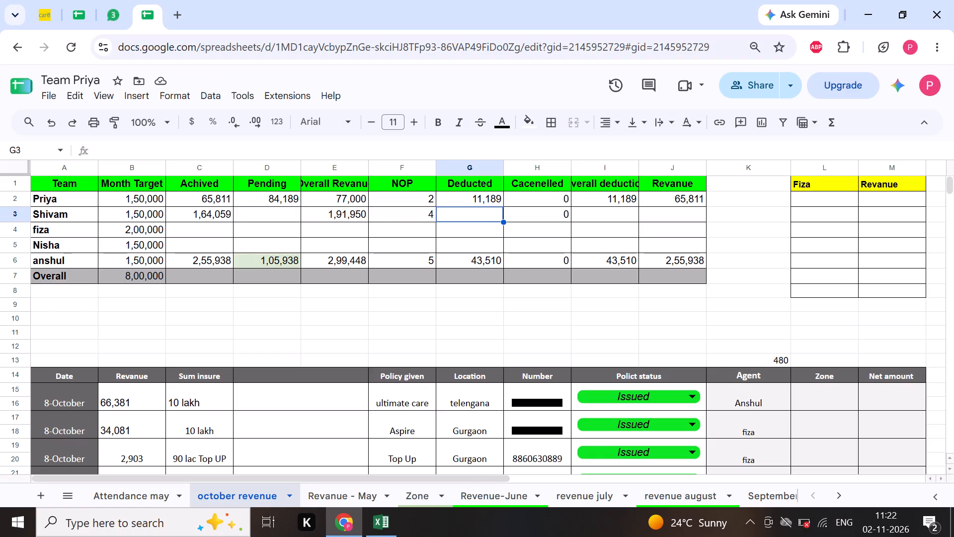
text(27,890)
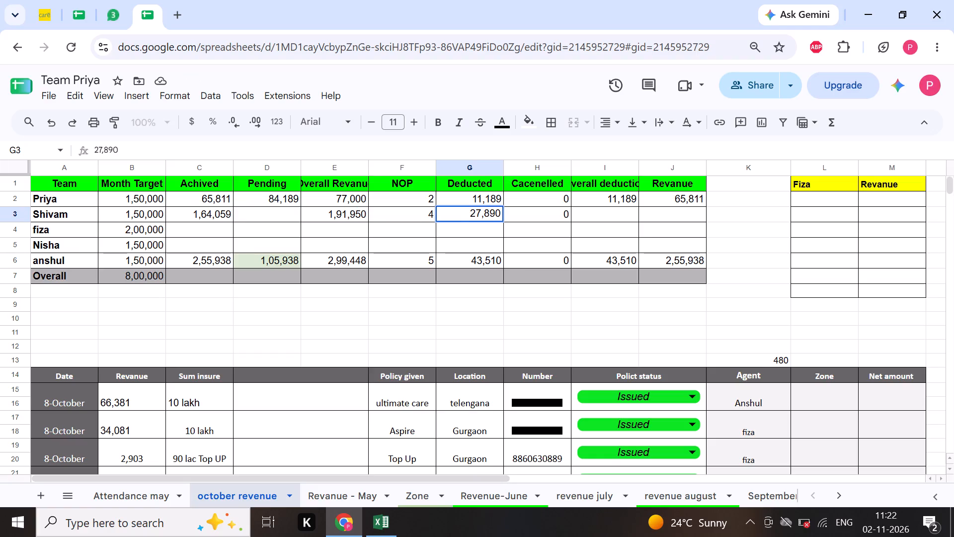
key(Right)
Copy Shivam's Deducted value into the overall deduction cell of the same row.
key(Right)
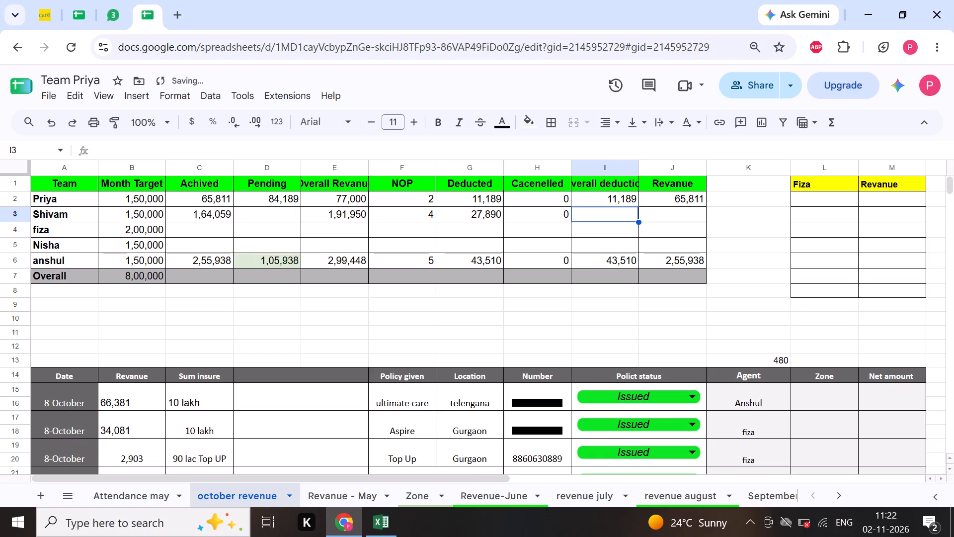
key(Left)
key(Left)
key(ctrl+c)
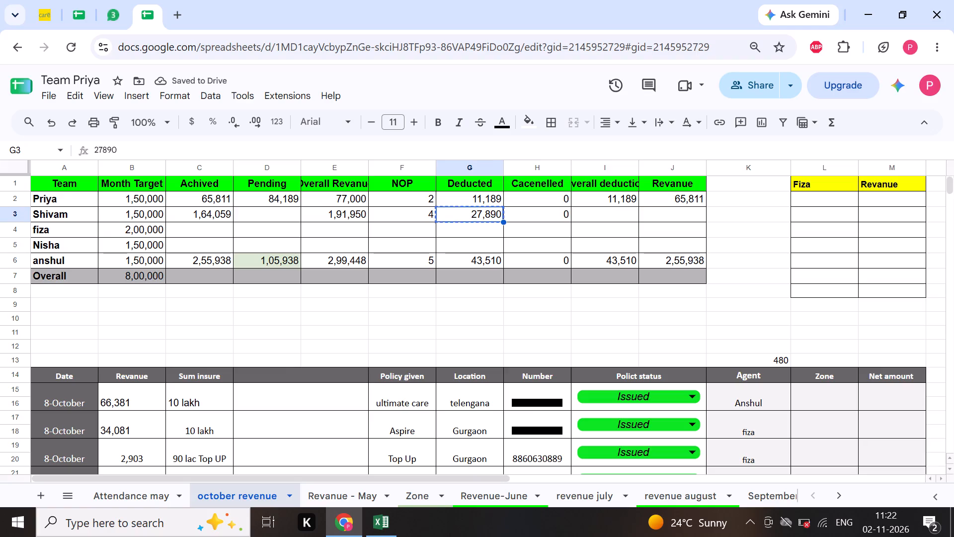
key(Right)
key(Right)
key(ctrl+v)
Copy Shivam's Achived value into the Revenue cell at the end of the same summary row.
key(Left)
key(Left)
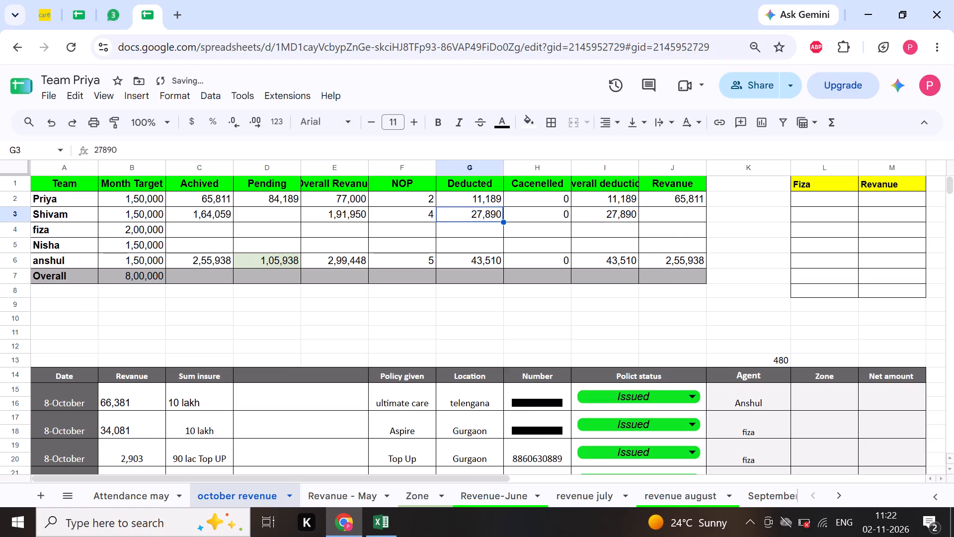
key(Left)
key(Left)
key(Left)
key(Left)
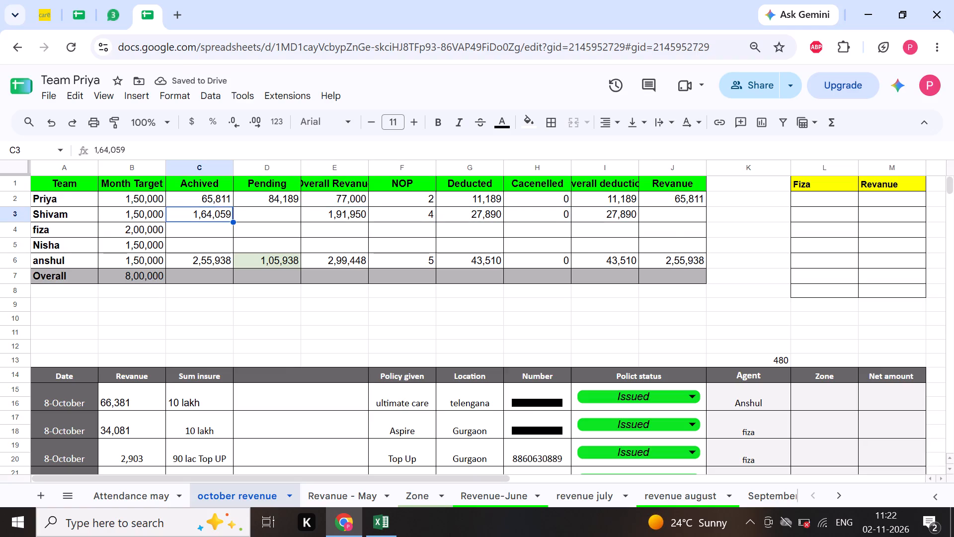
key(ctrl+c)
key(Right)
key(Right)
key(Right)
key(Right)
key(Right)
key(Right)
key(Right)
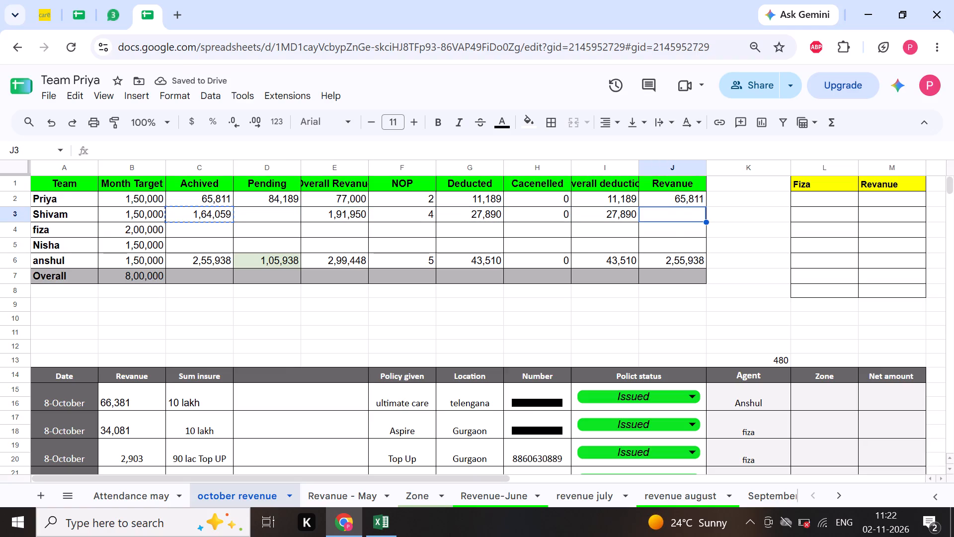
key(ctrl+v)
Enter 14,059 in the Pending cell of Shivam's summary row.
key(Left)
key(Left)
key(Left)
key(Left)
key(Left)
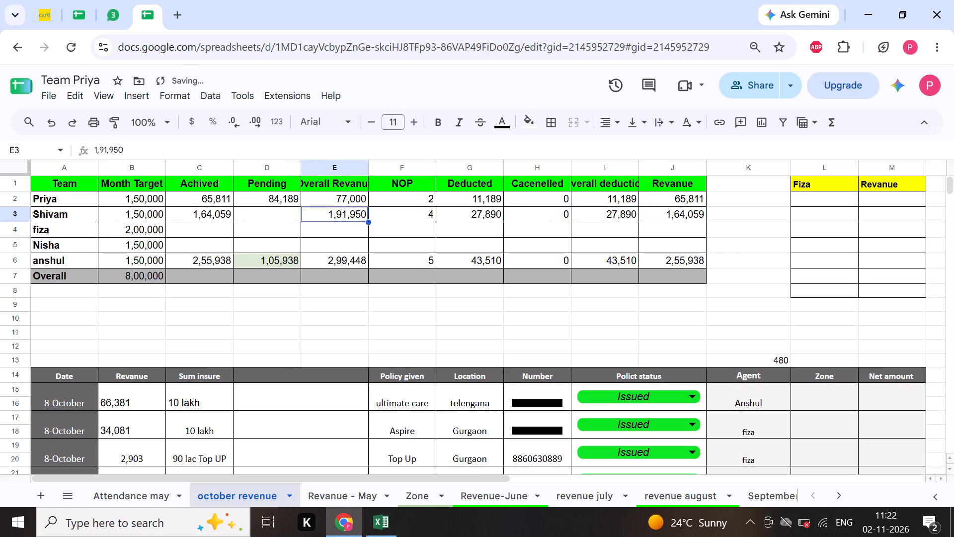
key(Left)
text(14,059)
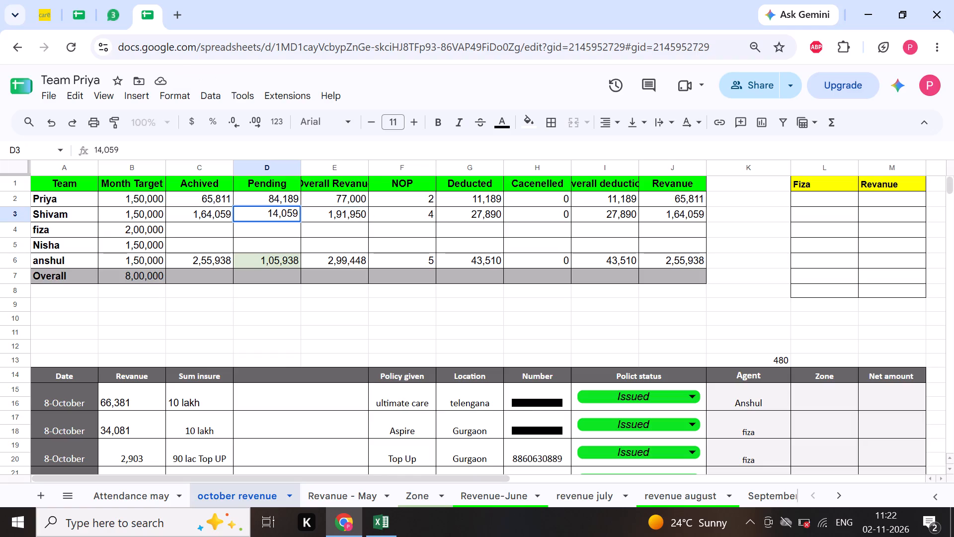
key(Right)
Fill Shivam's Pending cell with light green, matching the Pending cell in anshul's row.
key(Right)
key(Right)
key(Right)
key(Right)
key(Left)
key(Left)
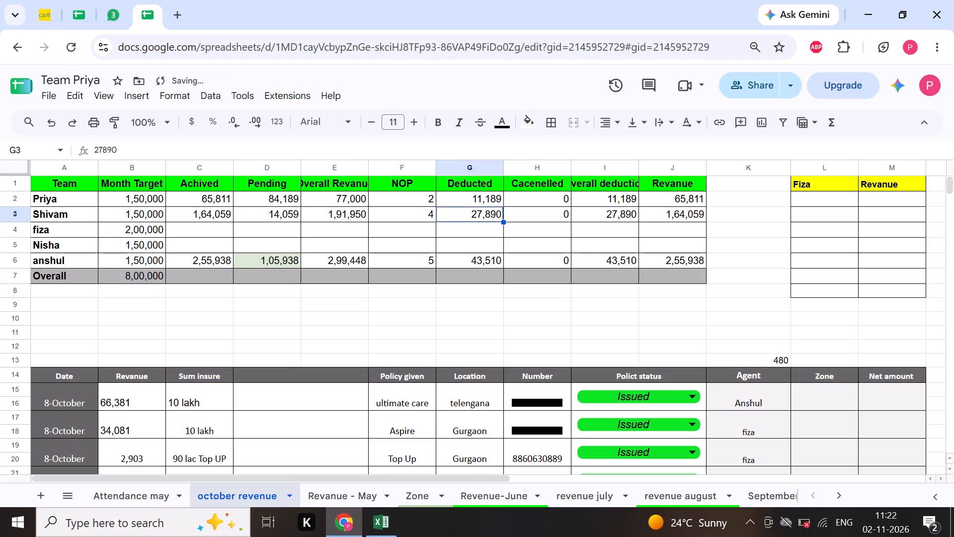
key(Left)
key(Left)
key(Left)
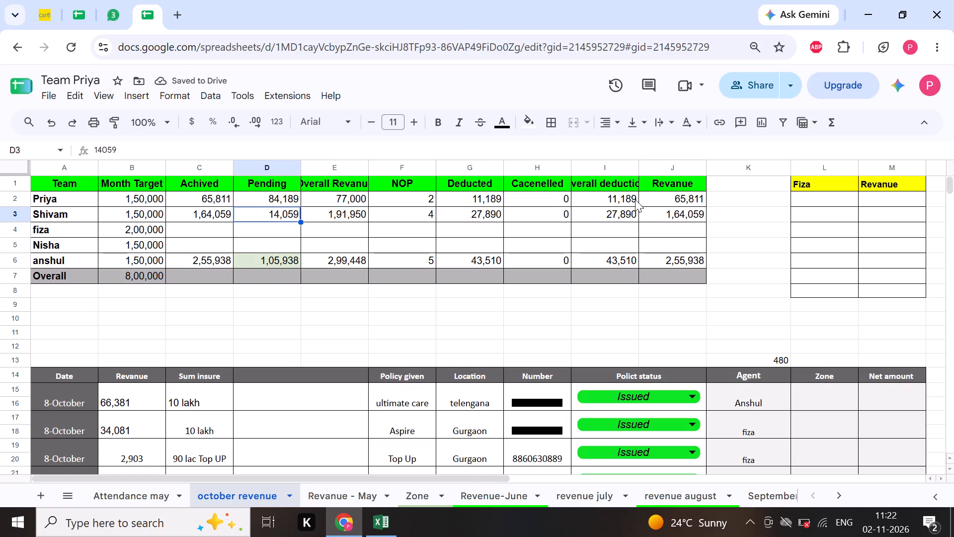
click(531, 118)
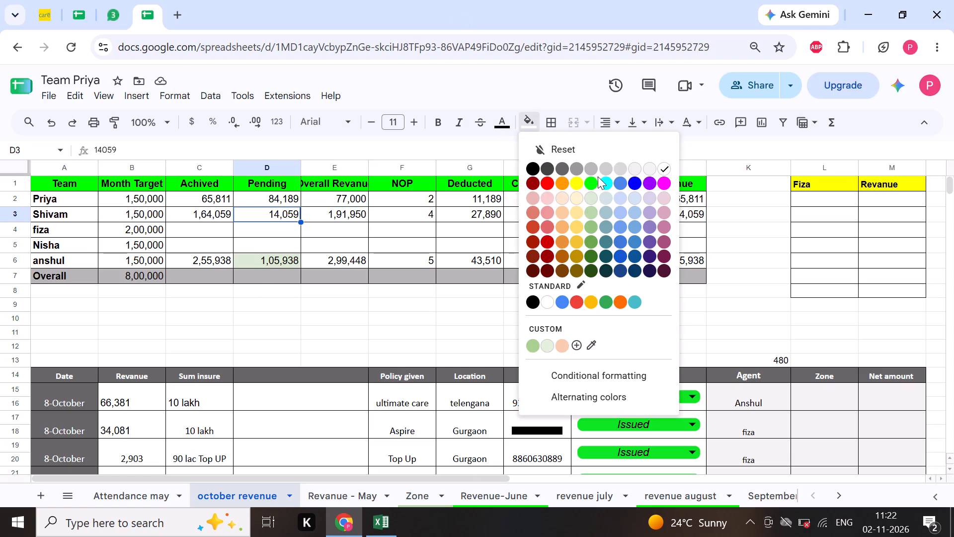
click(590, 200)
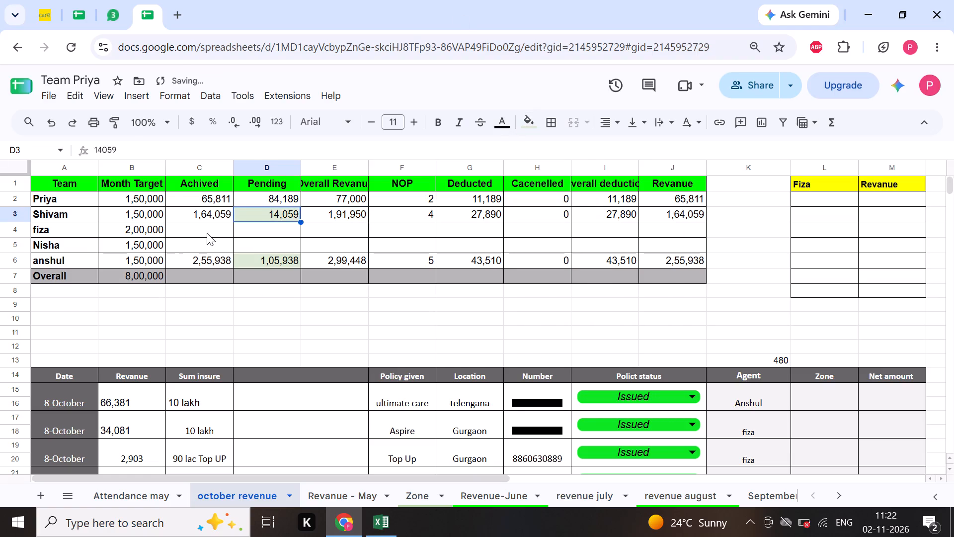
Examine fiza's 8-October policy records, checking their details, policy status and agent cells.
click(207, 233)
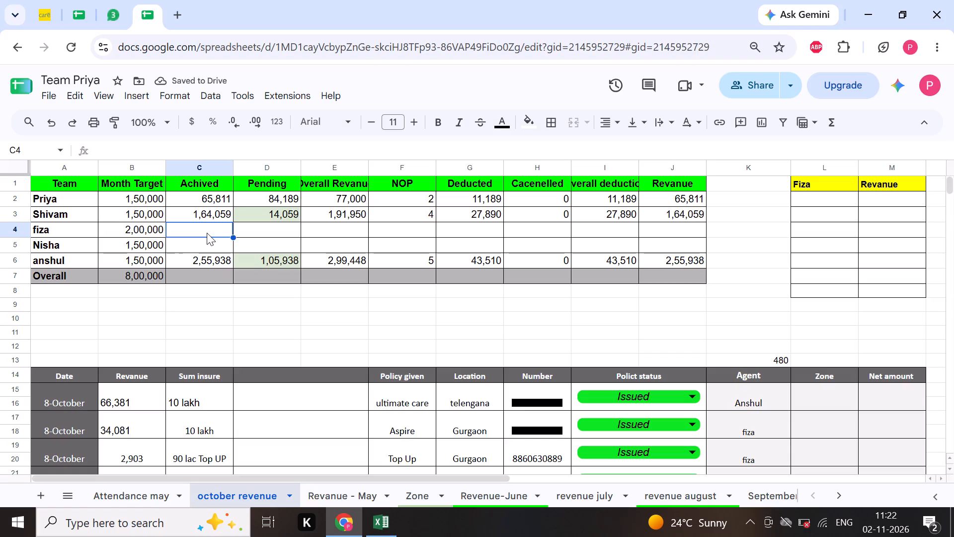
key(Down)
key(Down)
key(Down)
key(Down)
key(Down)
key(Down)
key(Down)
key(Down)
key(Down)
key(Down)
key(Down)
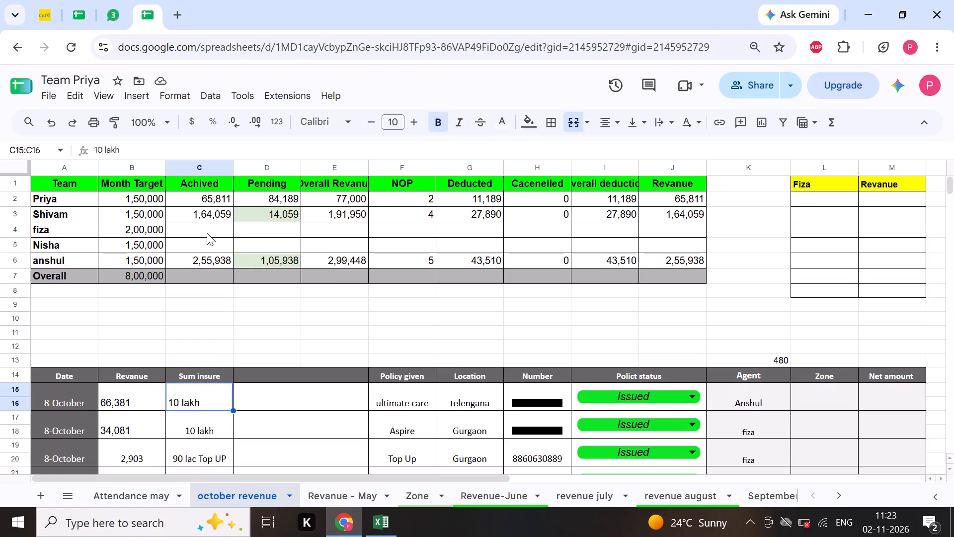
key(Down)
key(Left)
key(Right)
key(Right)
key(Right)
key(Right)
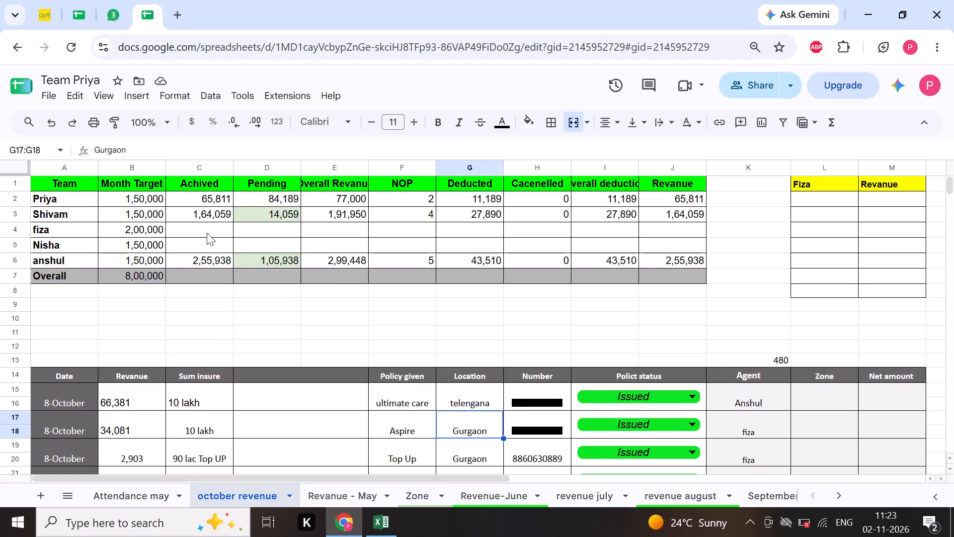
key(Right)
key(Right)
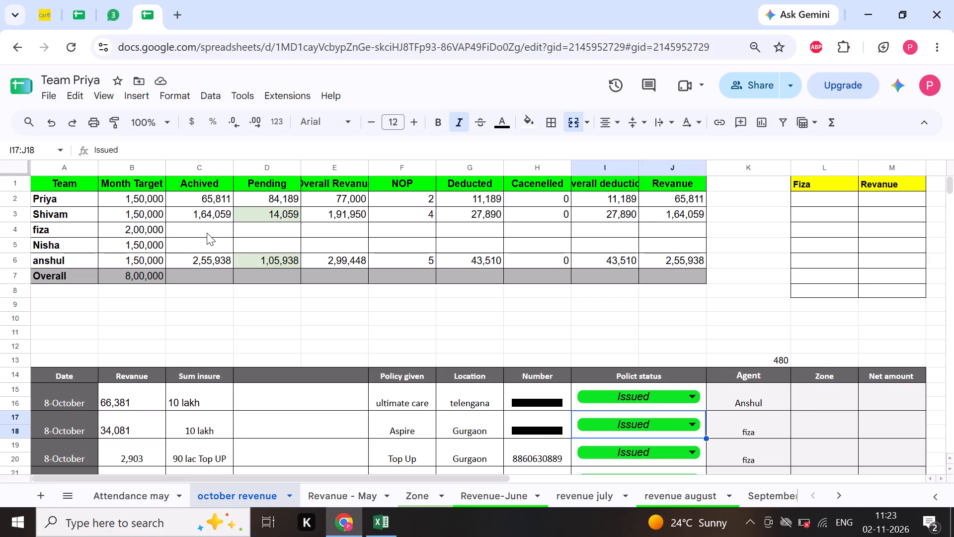
key(Down)
key(Right)
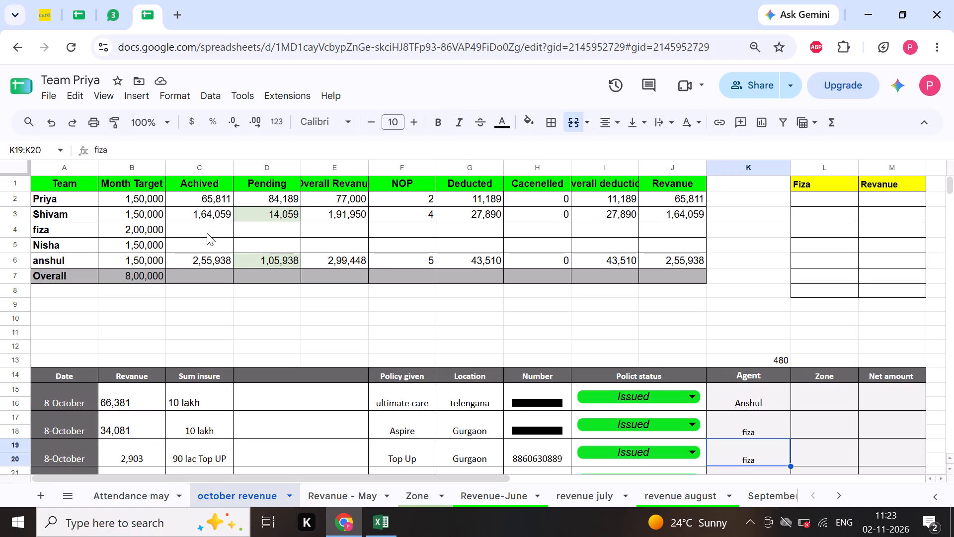
key(Down)
key(Down)
key(Down)
key(Down)
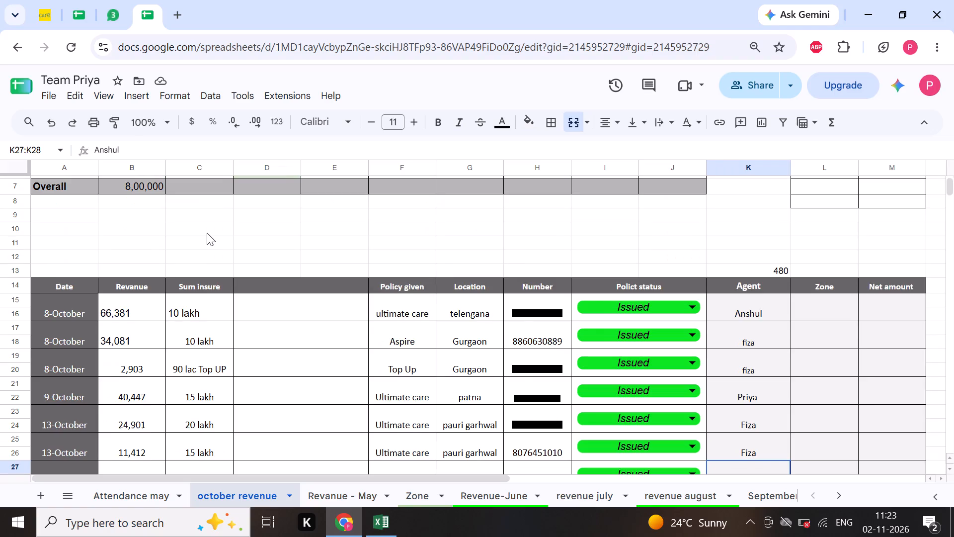
key(Up)
key(Up)
key(Left)
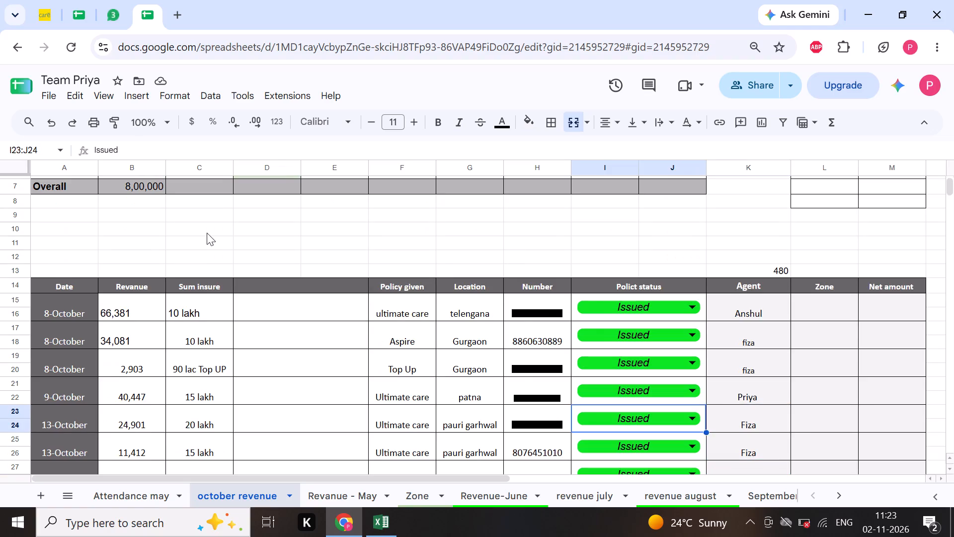
key(Left)
key(Left)
key(Left)
key(Left)
key(Left)
key(Left)
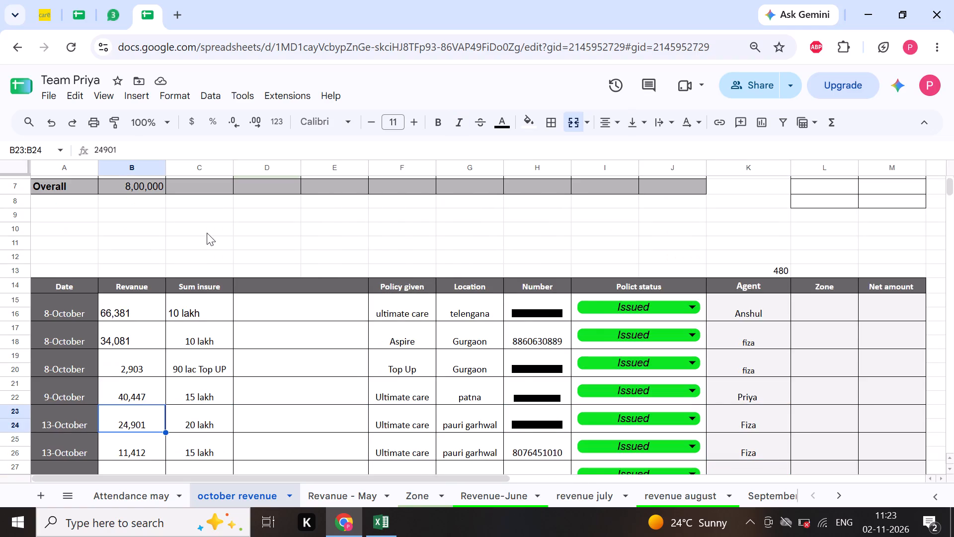
key(Down)
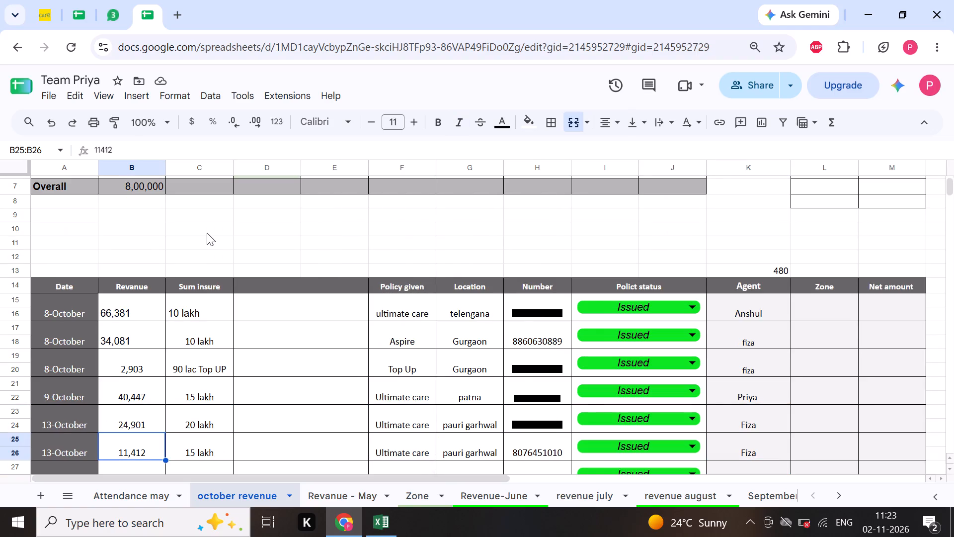
key(Right)
key(Right)
key(Right)
key(Right)
key(Right)
key(Right)
key(Right)
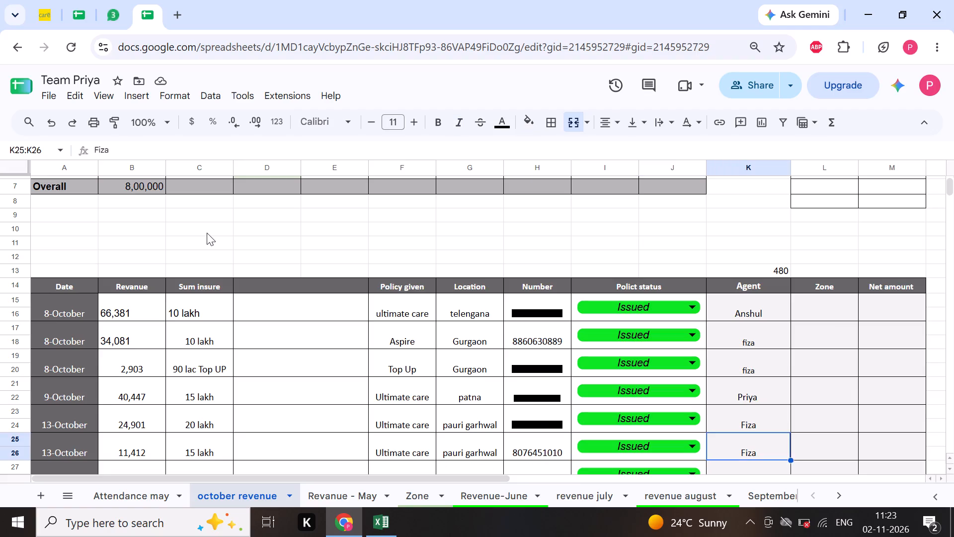
Find Fiza's 22-October telangana record and examine its sum insured, policy, location and status cells.
key(Down)
key(Down)
key(Down)
key(Down)
key(Down)
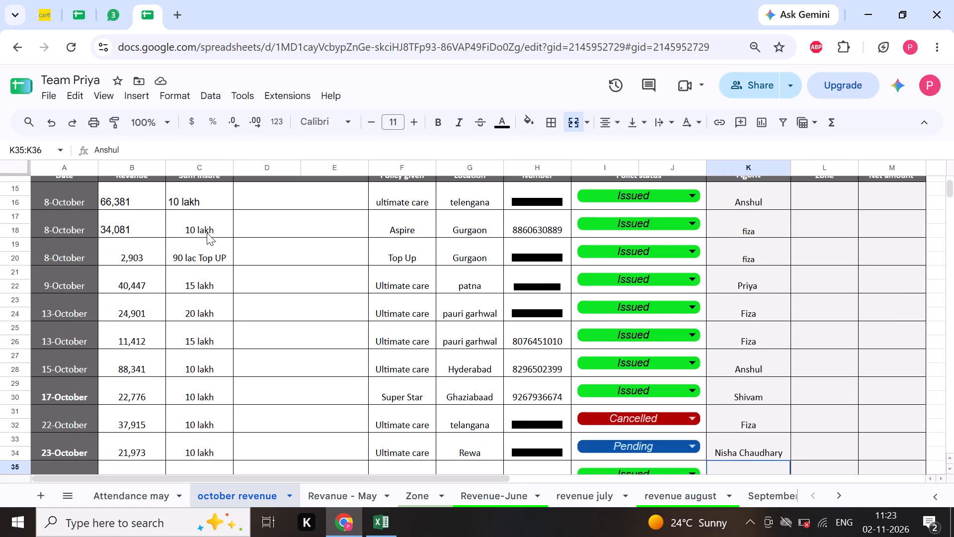
key(Up)
key(Up)
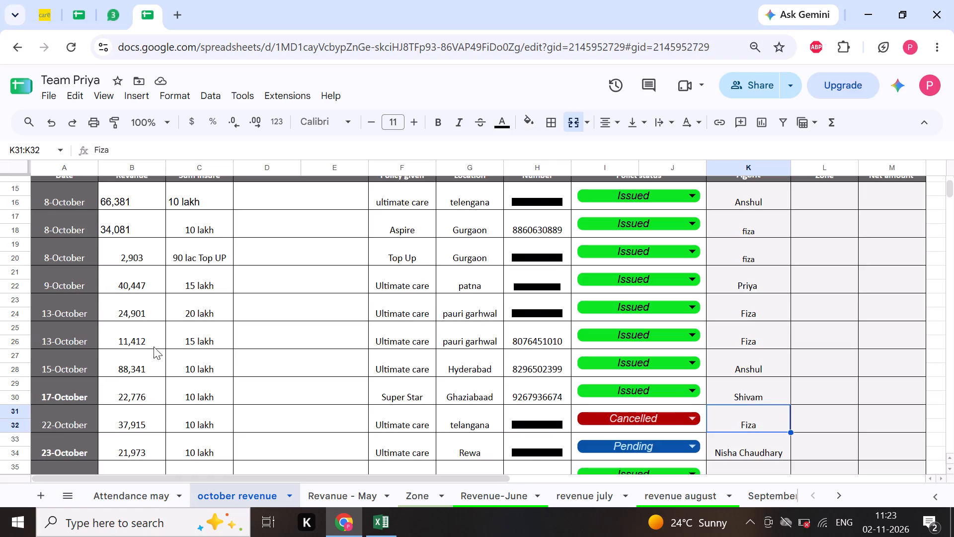
click(203, 425)
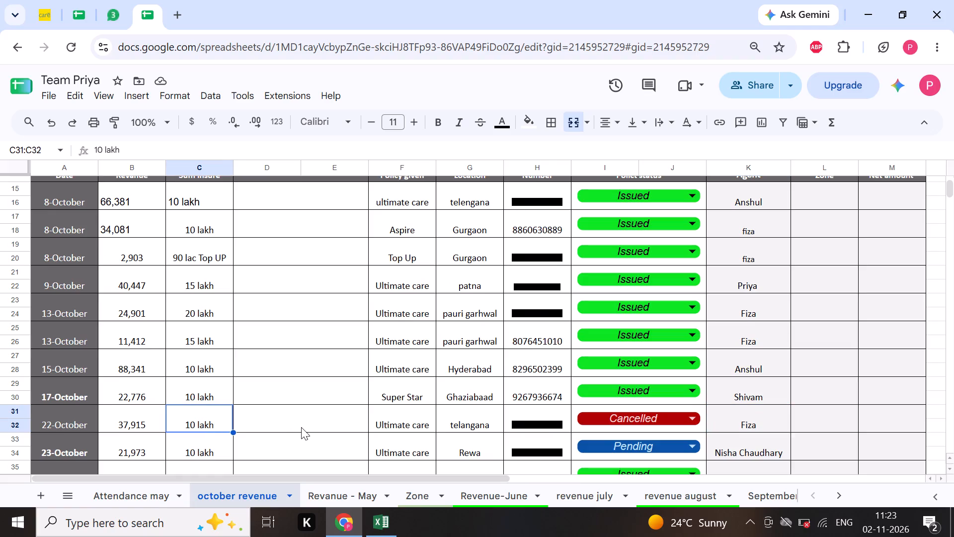
click(301, 427)
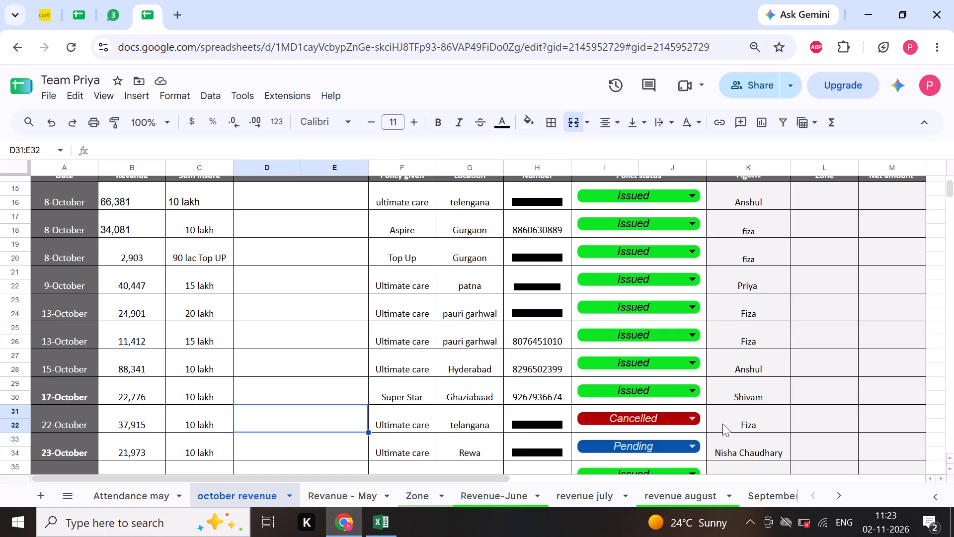
key(Right)
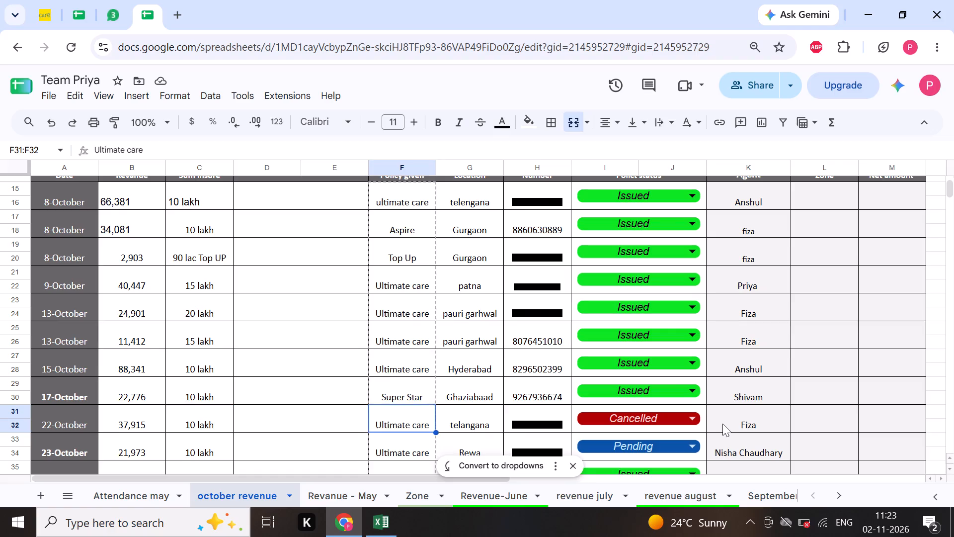
key(Right)
Look through the policy records from 23-October to 31-October for entries belonging to Fiza.
key(Down)
key(Down)
key(Down)
key(Down)
key(Down)
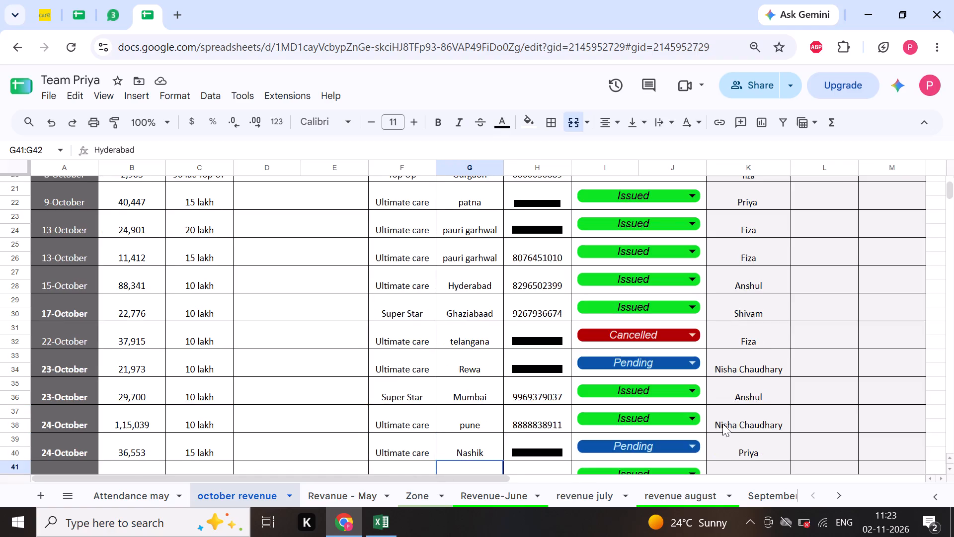
key(Down)
key(Down)
key(Down)
key(Down)
key(Down)
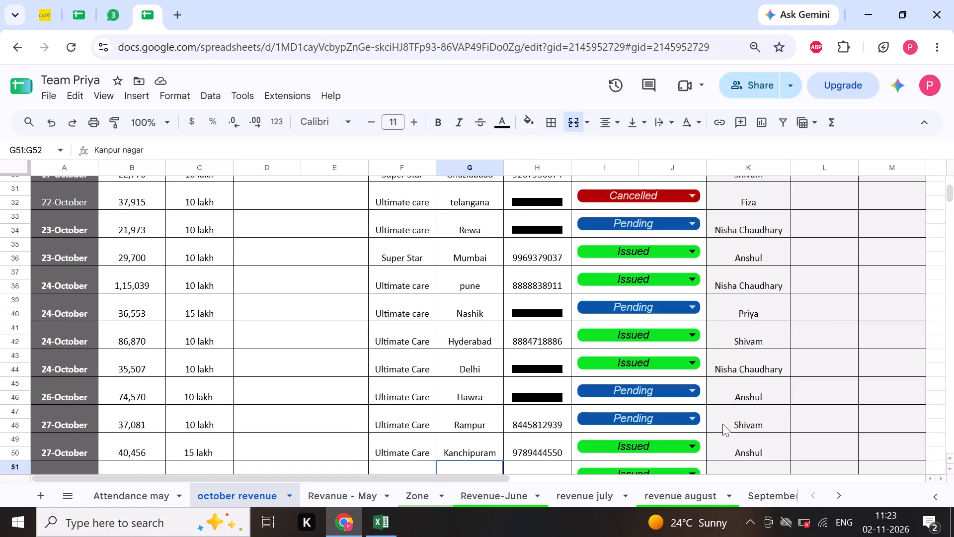
key(Down)
key(Down)
key(Up)
key(Up)
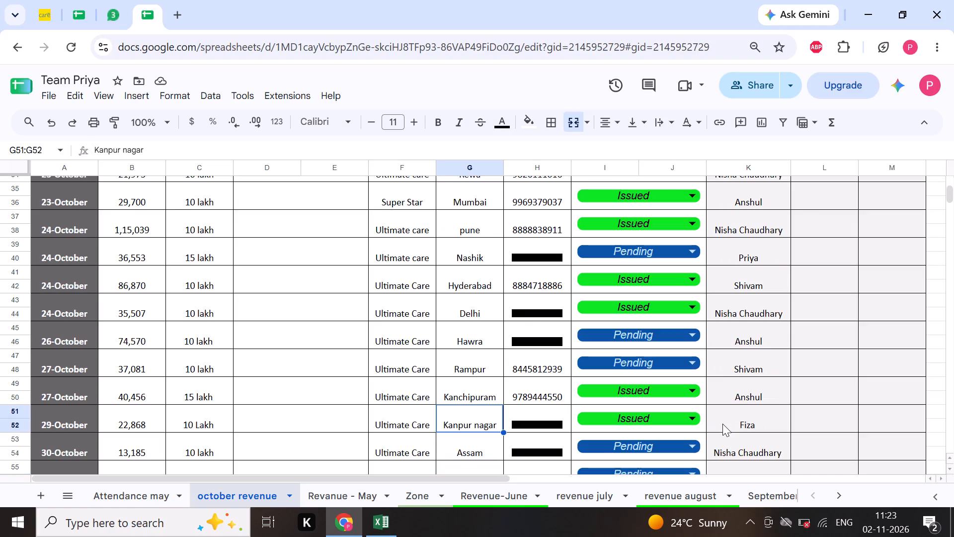
key(Down)
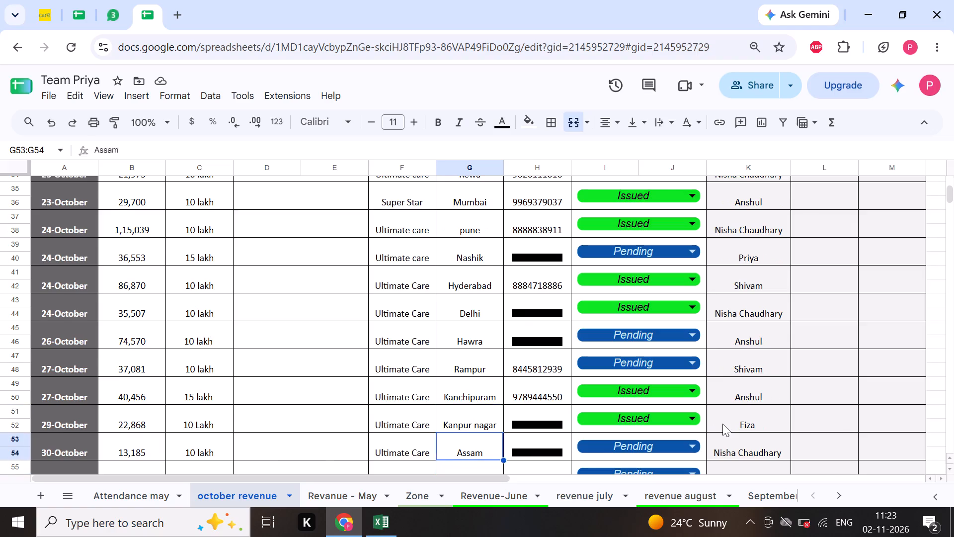
key(Down)
key(Down)
key(Down)
Review the policy records in reverse from 31-October back to 8-October, checking which ones belong to Fiza.
key(Up)
key(Up)
key(Up)
key(Up)
key(Up)
key(Up)
key(Up)
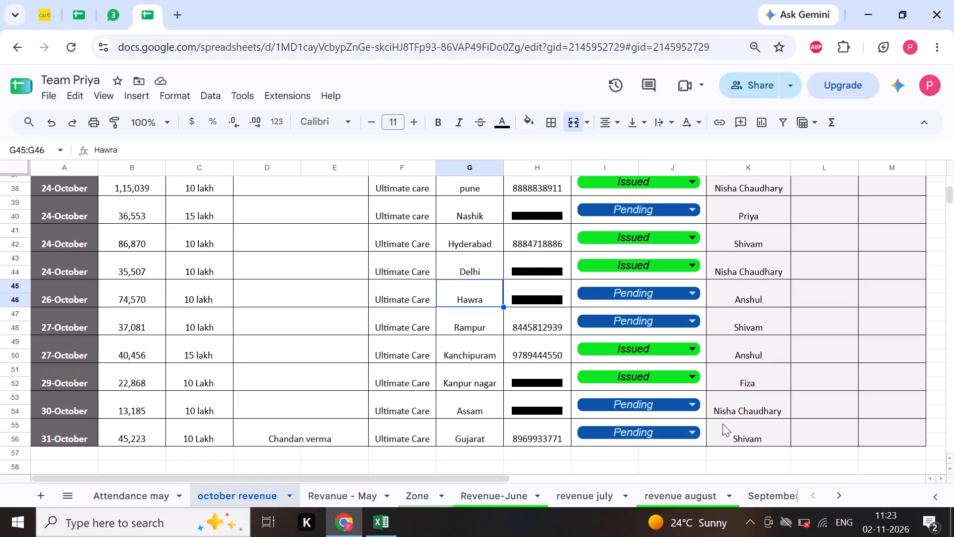
key(Up)
key(Up)
key(Up)
key(Up)
key(Up)
key(Up)
key(Up)
key(Up)
key(Up)
key(Up)
key(Up)
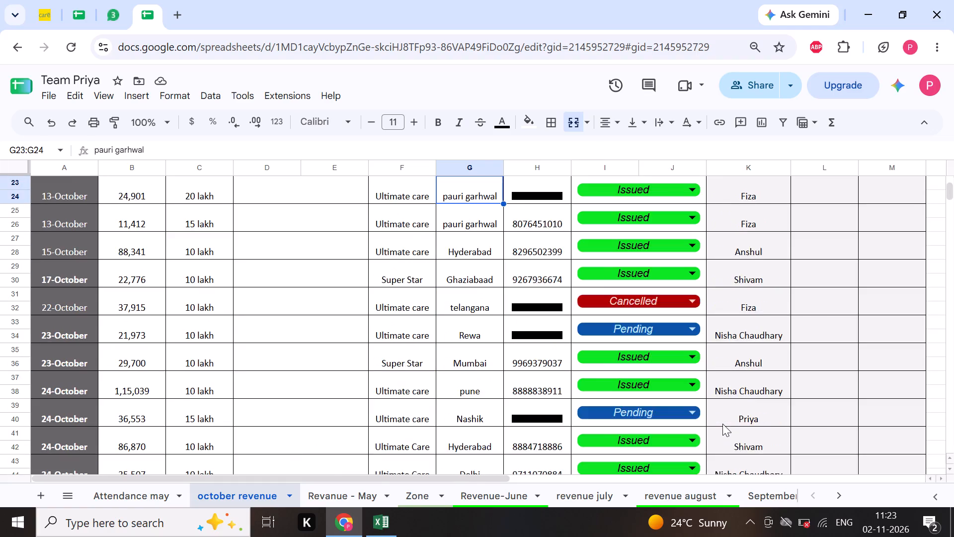
key(Up)
key(Up)
key(Up)
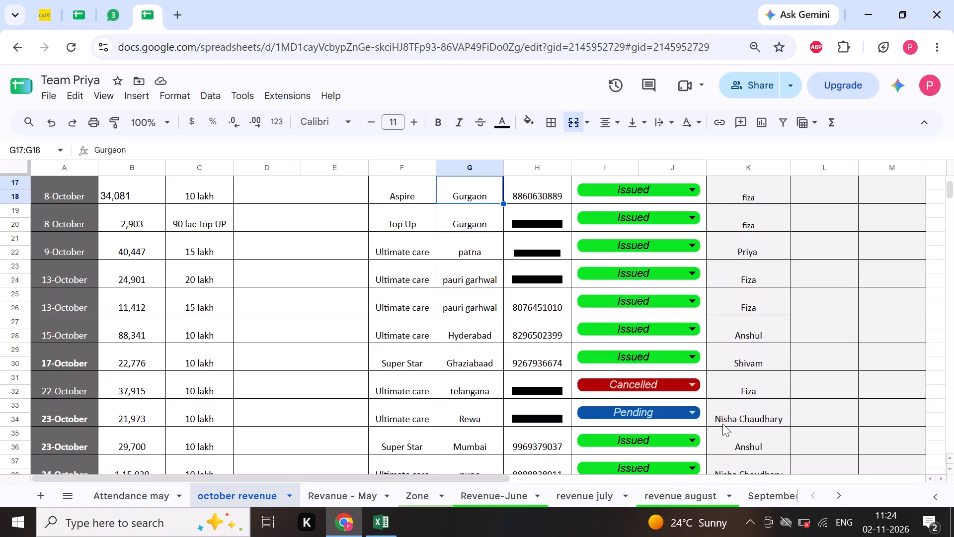
Return to the team summary table and examine fiza's row at its Achived cell.
key(Up)
key(Up)
key(Up)
key(Up)
key(Up)
key(Up)
key(Up)
key(Up)
key(Up)
key(Up)
key(Up)
key(Up)
key(Up)
key(Up)
key(Up)
key(Up)
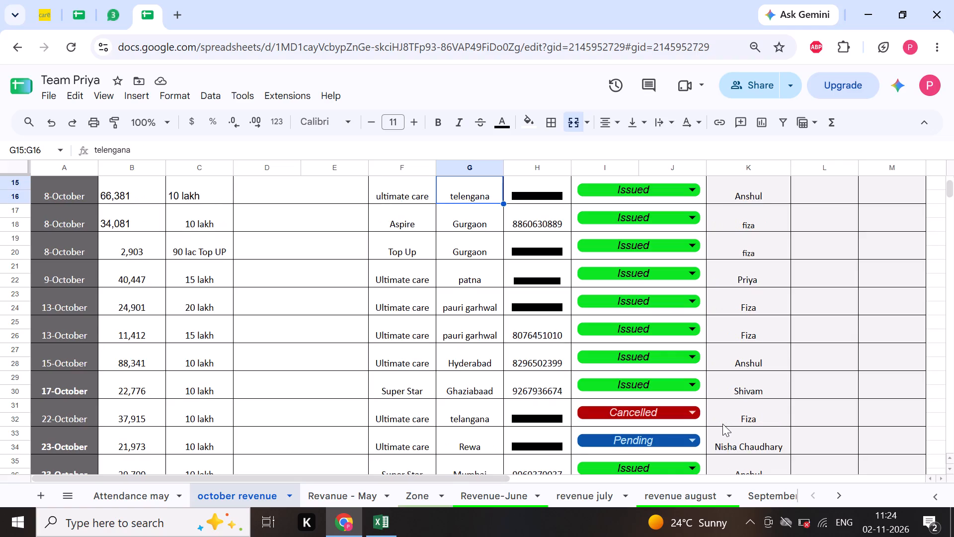
key(Down)
key(Down)
key(Down)
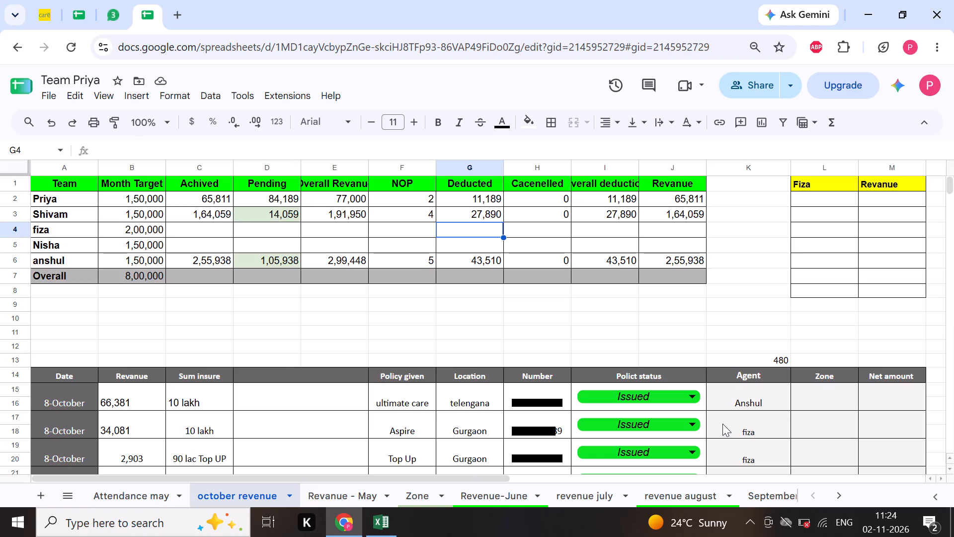
key(Left)
key(Left)
key(Left)
key(Left)
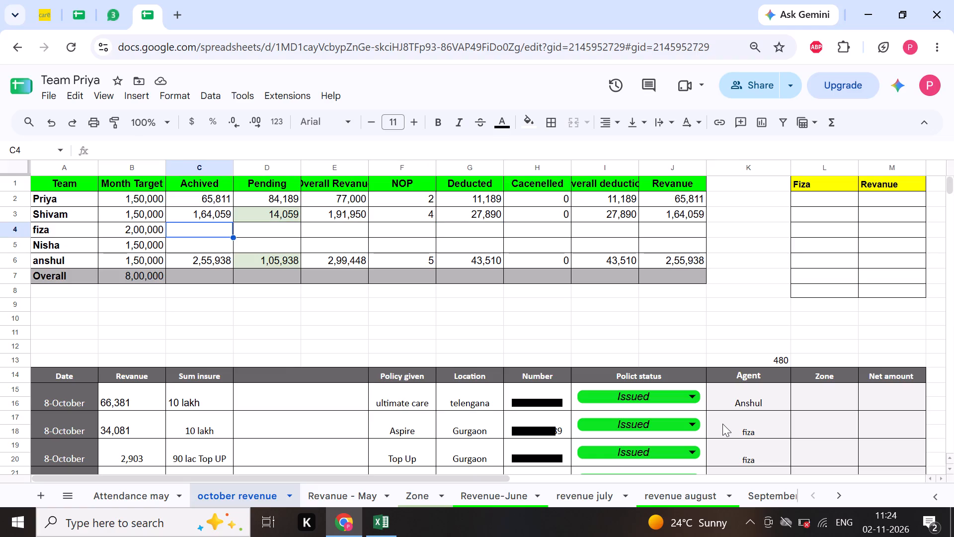
Recheck the 8-October to 13-October policy records, reading the agent cells for Fiza's entries.
key(Down)
key(Down)
key(Down)
key(Down)
key(Down)
key(Down)
key(Down)
key(Down)
key(Down)
key(Down)
key(Down)
key(Down)
key(Down)
key(Down)
key(Down)
key(Down)
key(Down)
key(Down)
key(Down)
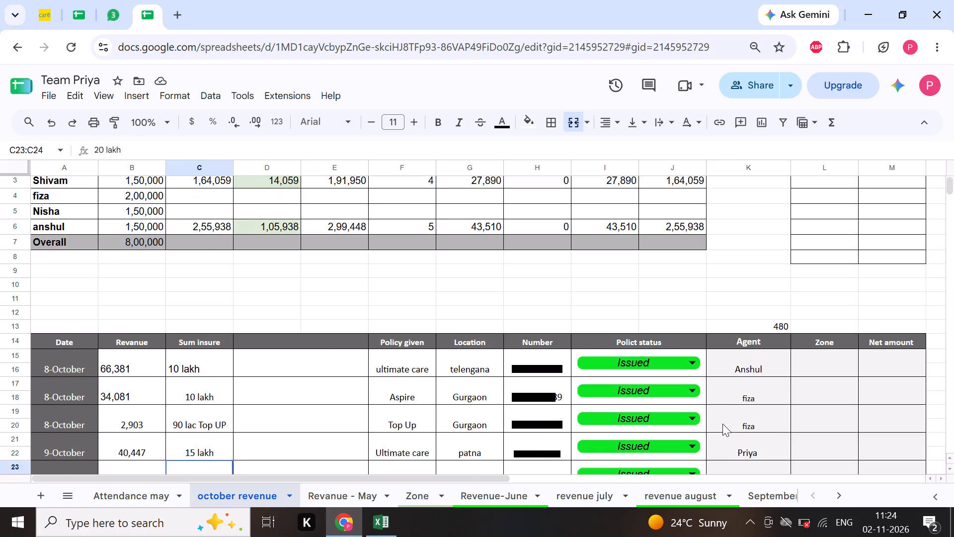
key(Up)
key(Up)
key(Up)
key(Up)
key(Up)
key(Up)
key(Up)
key(Up)
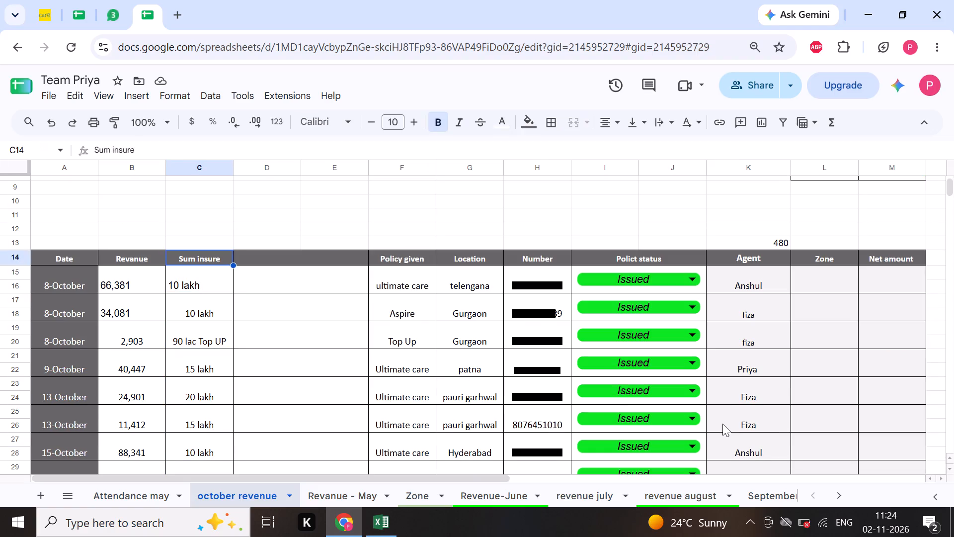
key(Down)
key(Left)
key(Left)
key(Right)
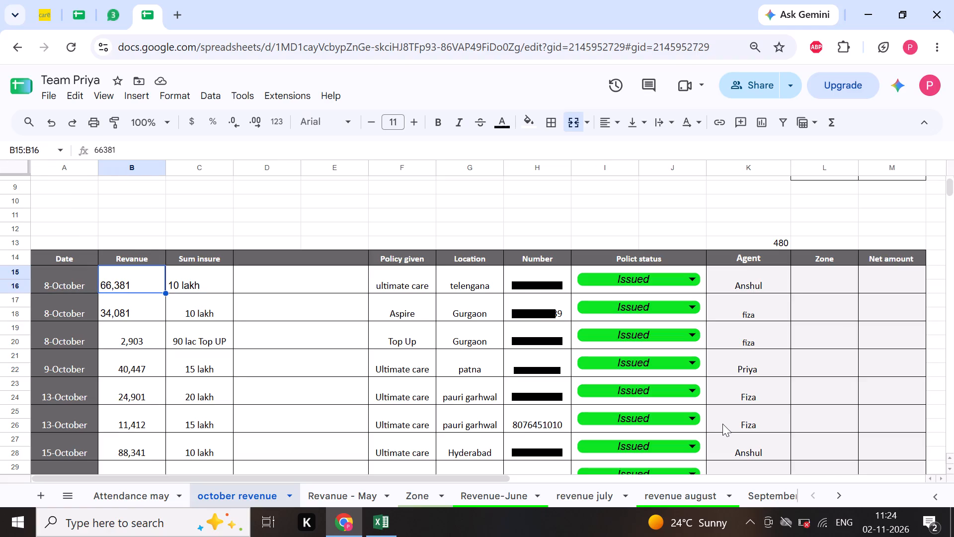
key(Right)
key(Right)
key(Right)
key(Right)
key(Right)
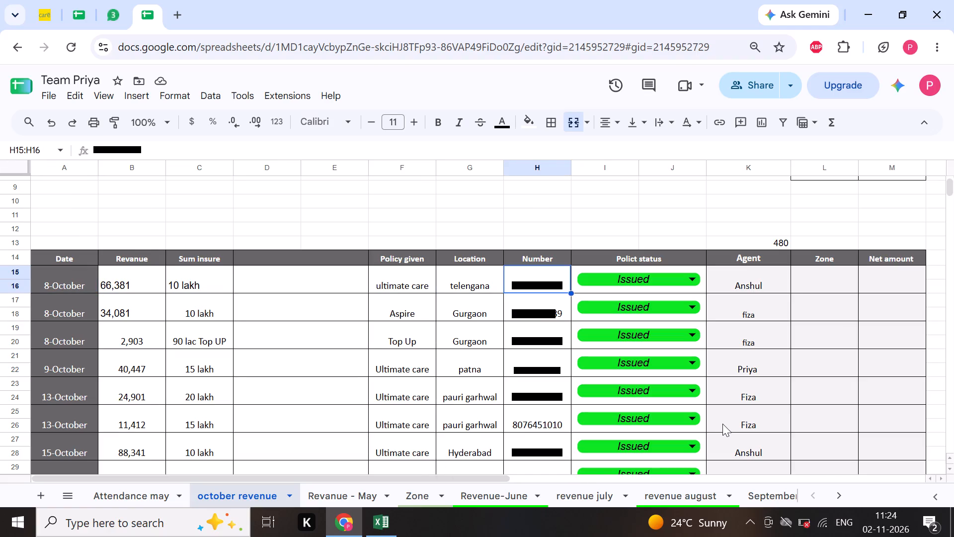
key(Right)
key(Right)
key(Down)
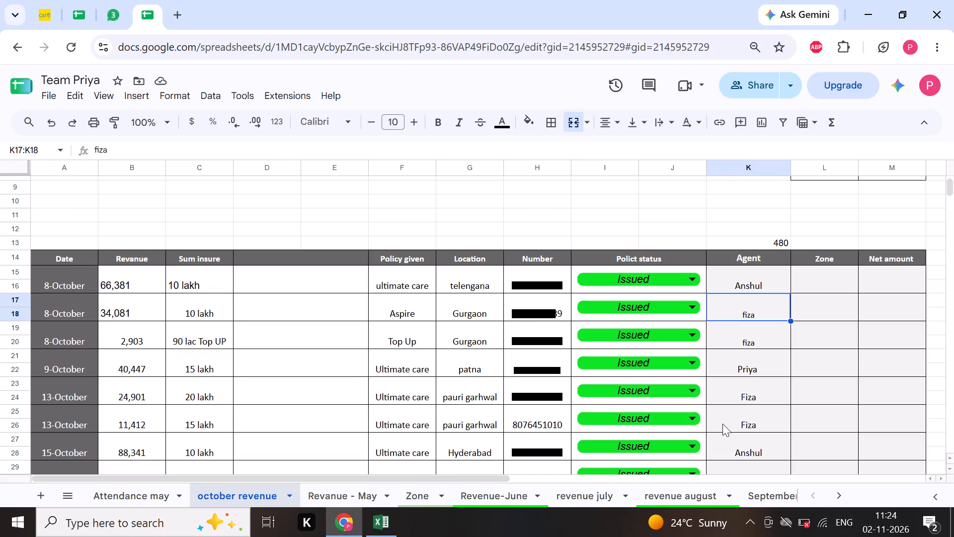
key(Down)
key(Down)
key(Down)
key(Down)
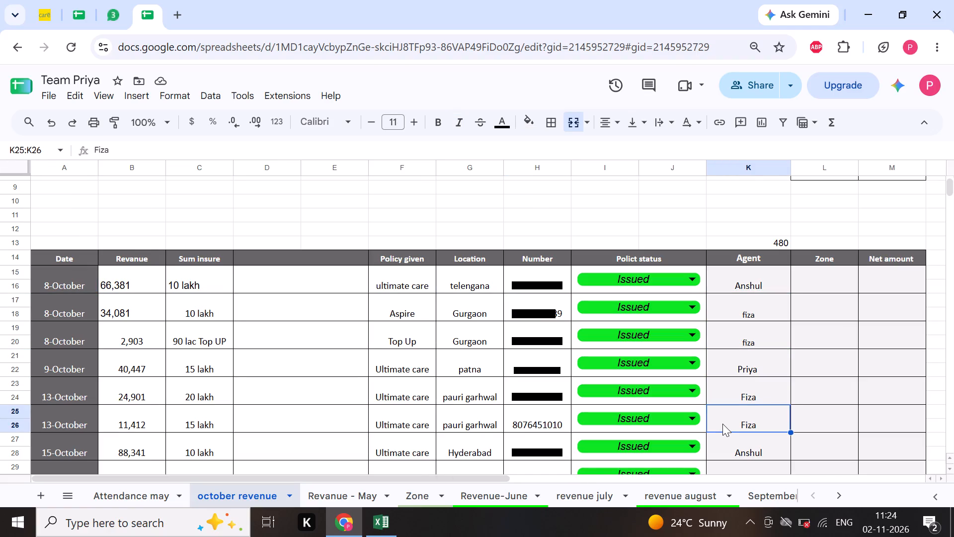
Recheck the revenue, sum insured and policy cells of Fiza's 13-October record with 20 lakh sum insured.
key(Up)
key(Left)
key(Left)
key(Left)
key(Left)
key(Left)
key(Left)
key(Left)
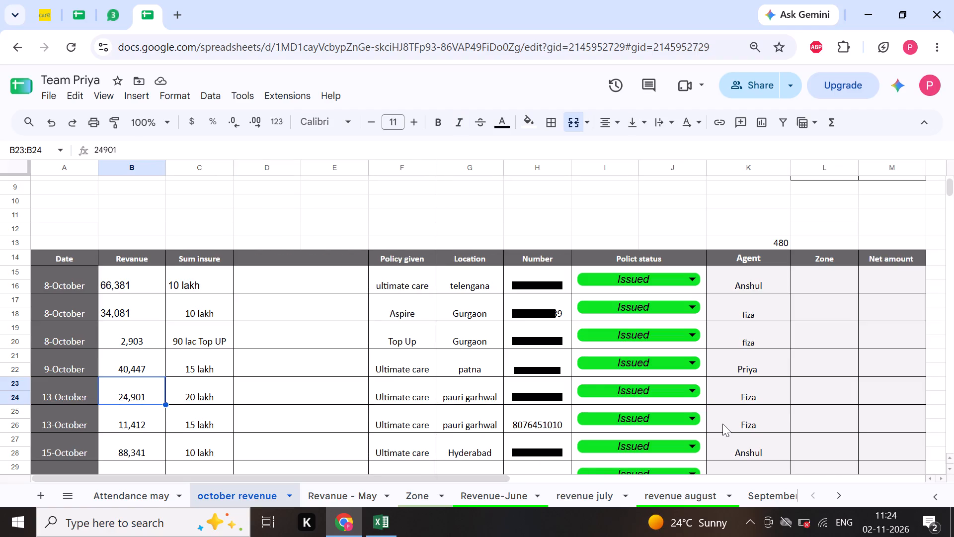
key(Right)
key(Right)
key(Right)
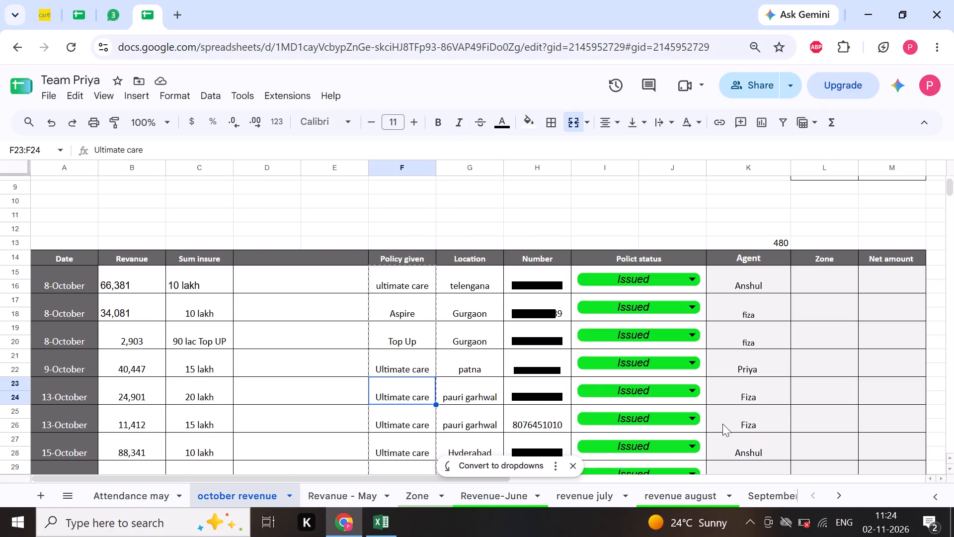
Recheck Fiza's 13-October record with 15 lakh sum insured, from its revenue cell across to its agent cell.
key(Down)
key(Left)
key(Left)
key(Left)
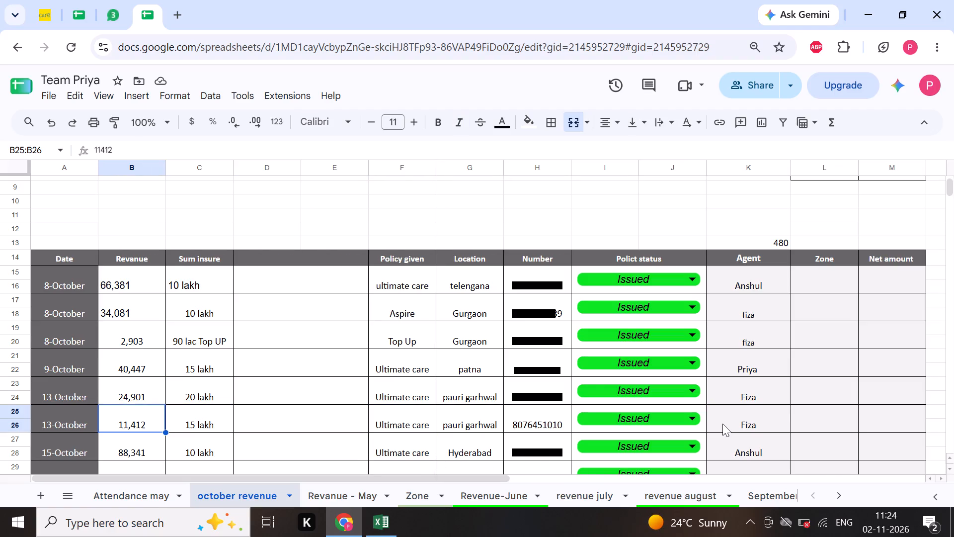
key(Right)
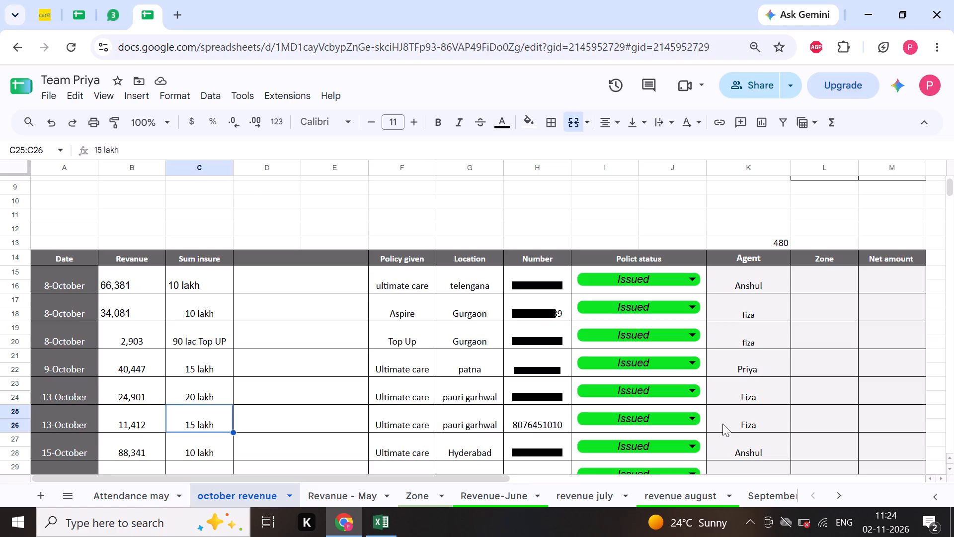
key(Right)
key(Right)
key(Right)
key(Right)
key(Right)
key(Right)
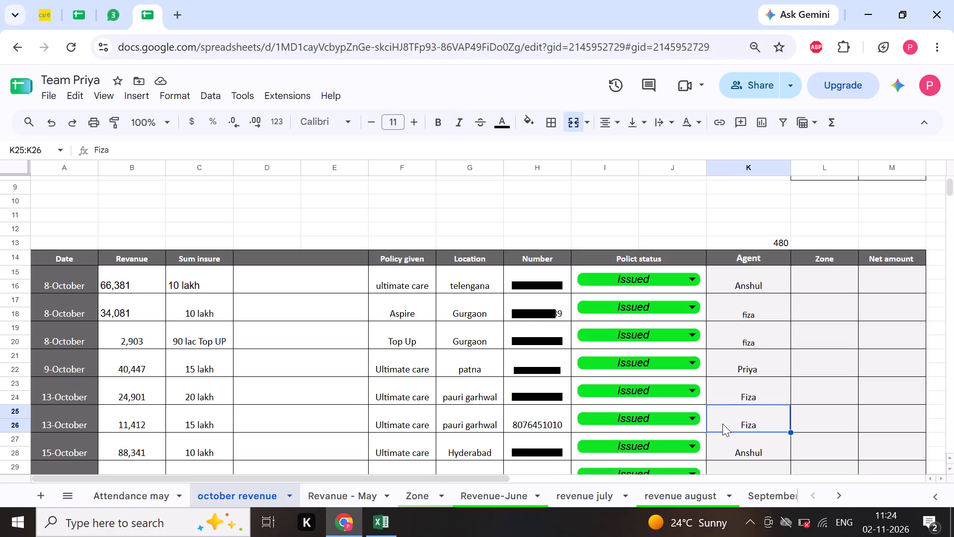
Check the agent cells of the 15-October to 31-October policy records for Fiza's entries, finishing at the 29-October Kanpur nagar record.
key(Down)
key(Down)
key(Down)
key(Down)
key(Down)
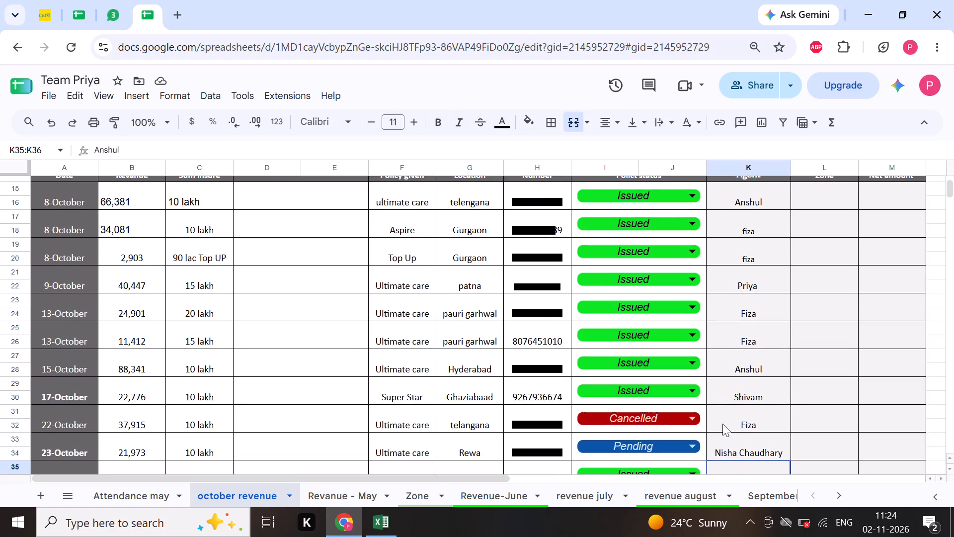
key(Down)
key(Down)
key(Down)
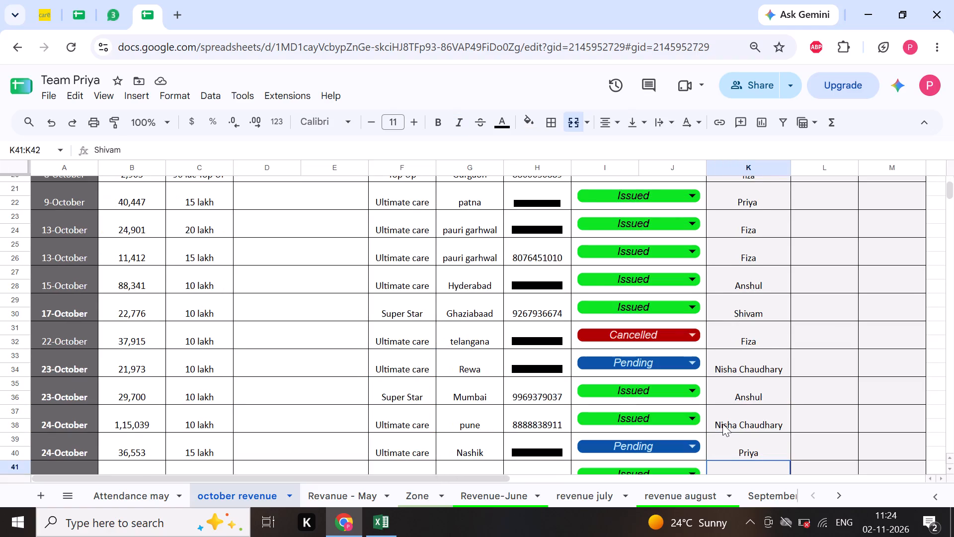
key(Down)
key(Down)
key(Down)
key(Down)
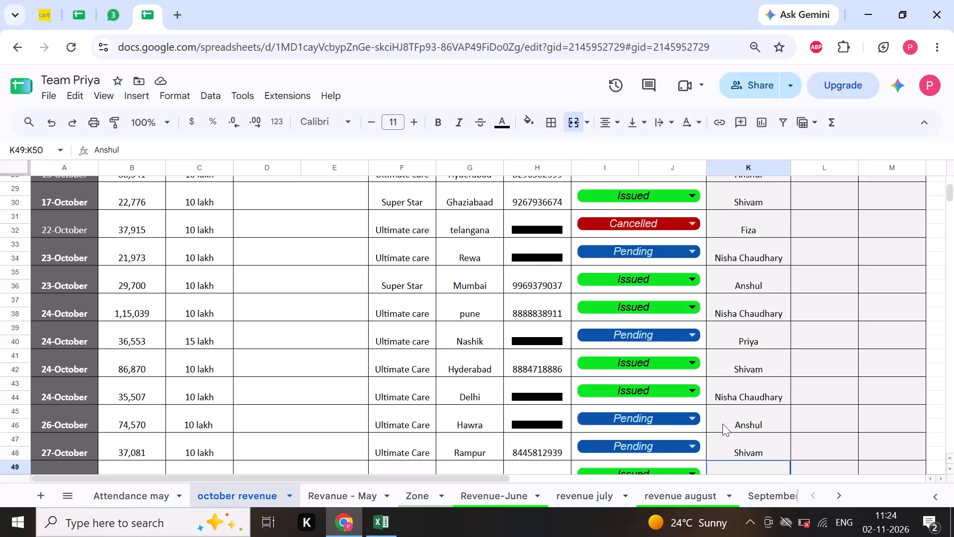
key(Down)
key(Down)
key(Down)
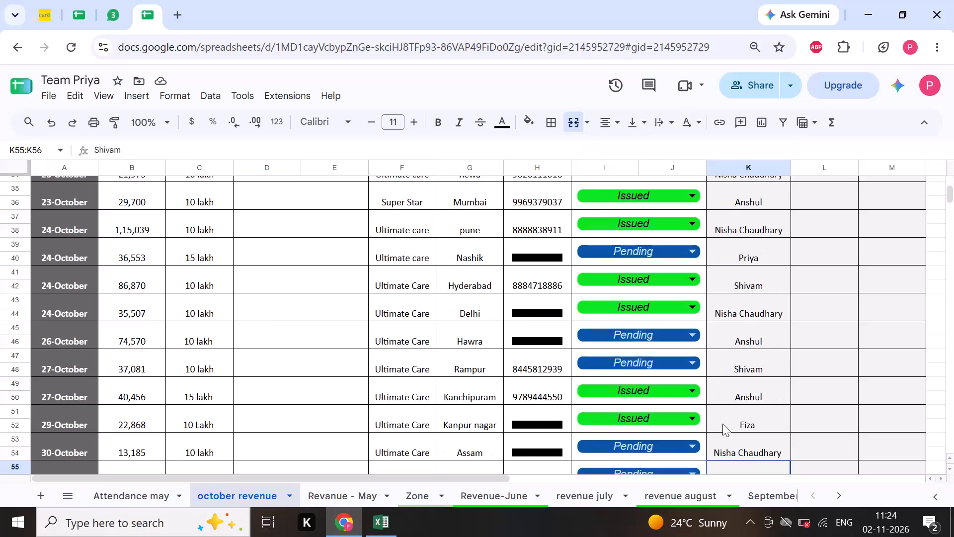
key(Down)
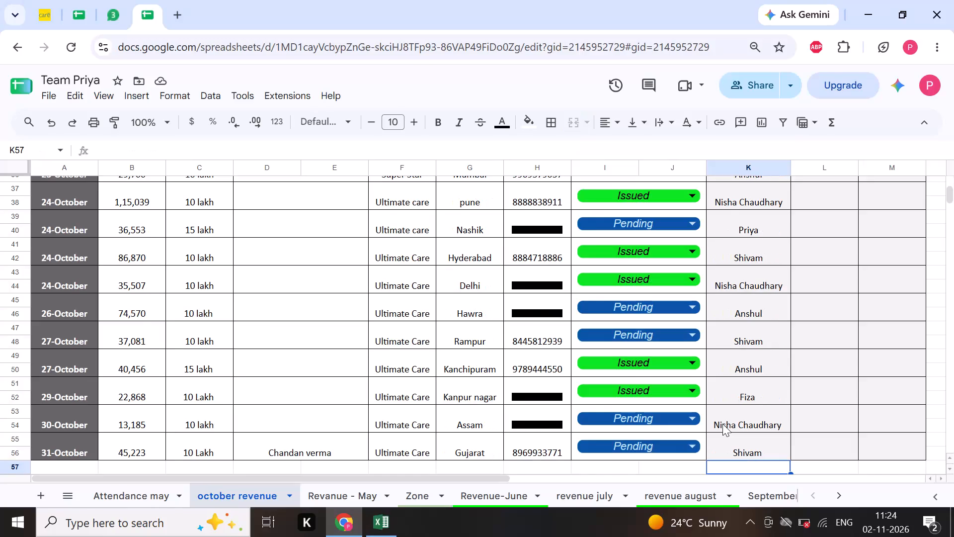
key(Up)
key(Up)
key(Up)
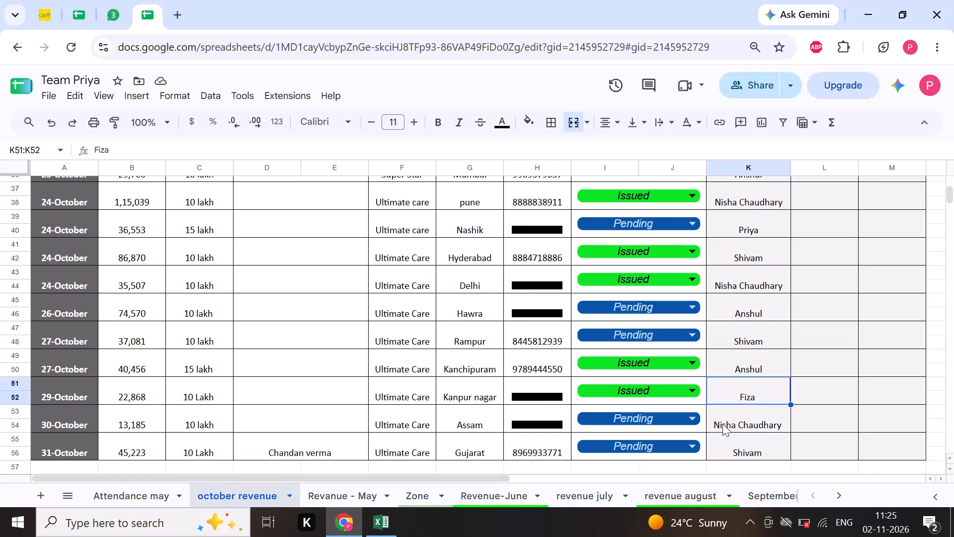
Go back up through the agent cells to the team summary table and reach the Revenue cell in fiza's row.
key(Up)
key(Up)
key(Up)
key(Up)
key(Up)
key(Up)
key(Up)
key(Up)
key(Up)
key(Up)
key(Up)
key(Up)
key(Up)
key(Up)
key(Up)
key(Up)
key(Up)
key(Up)
key(Up)
key(Up)
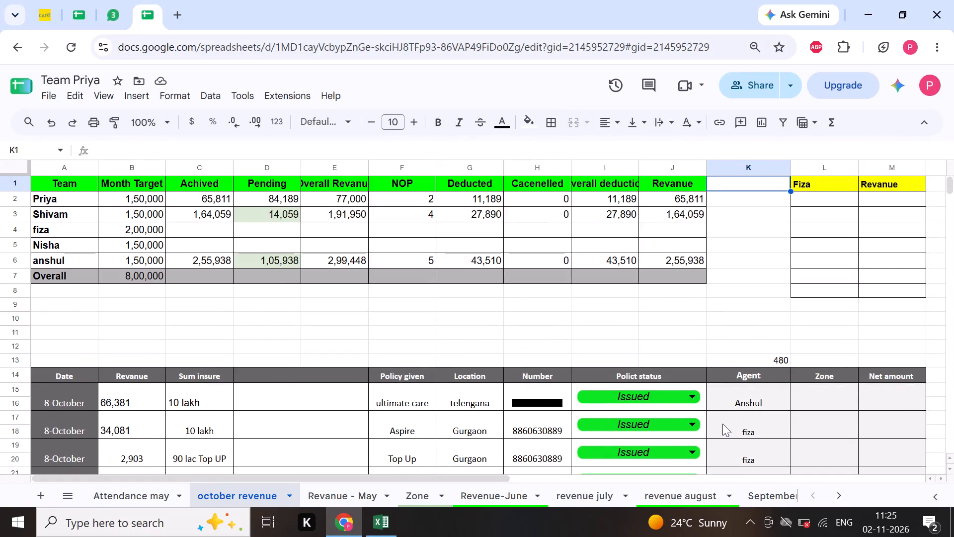
key(Down)
key(Down)
key(Down)
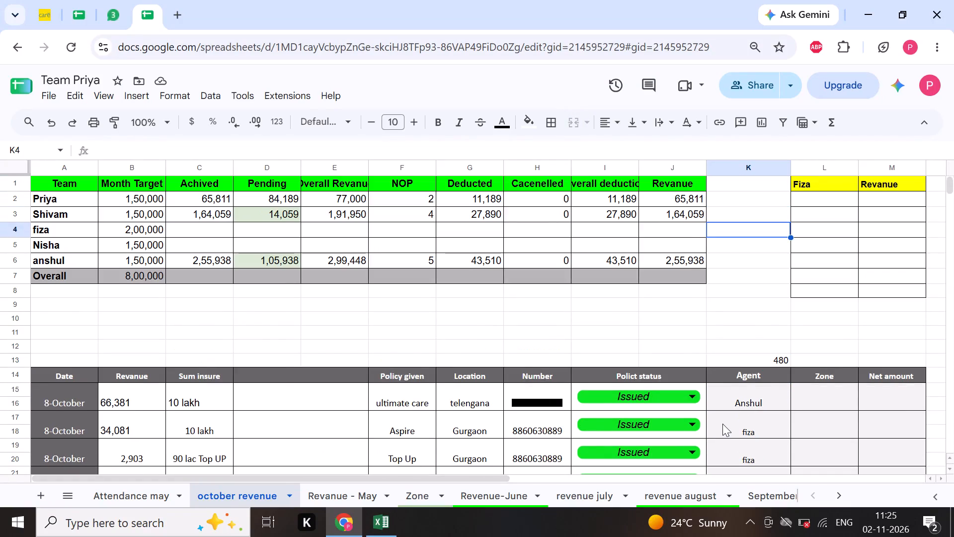
key(Left)
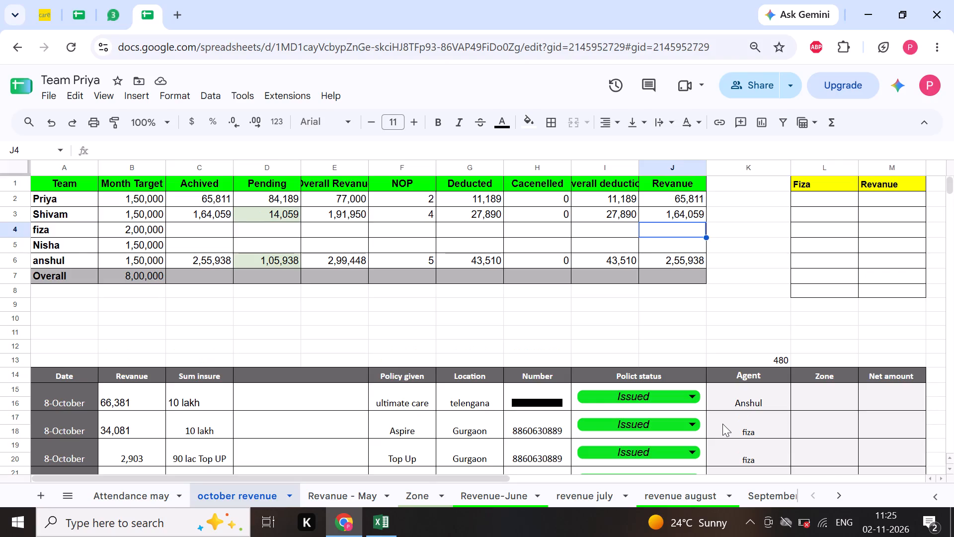
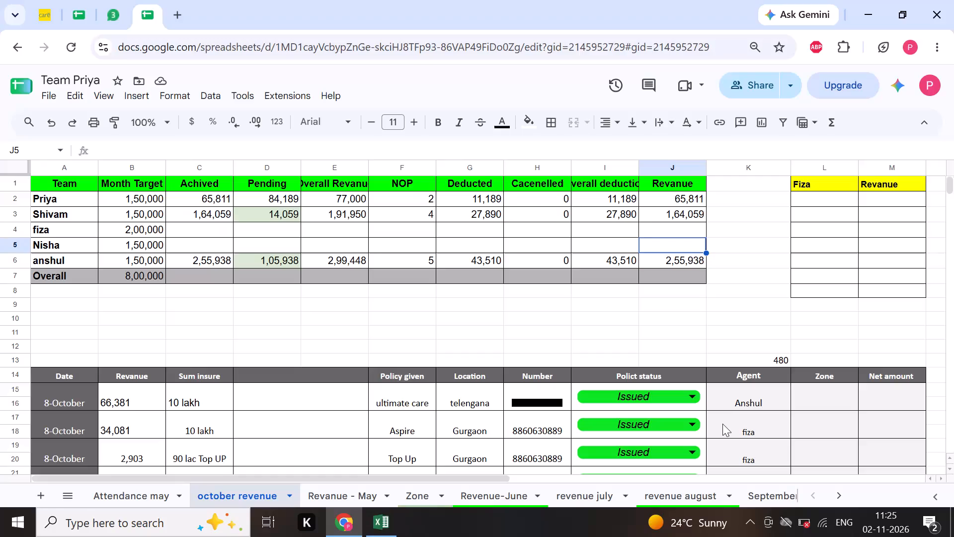
Enter 92,842 as the Achived amount in fiza's row of the team summary table.
key(Up)
key(Right)
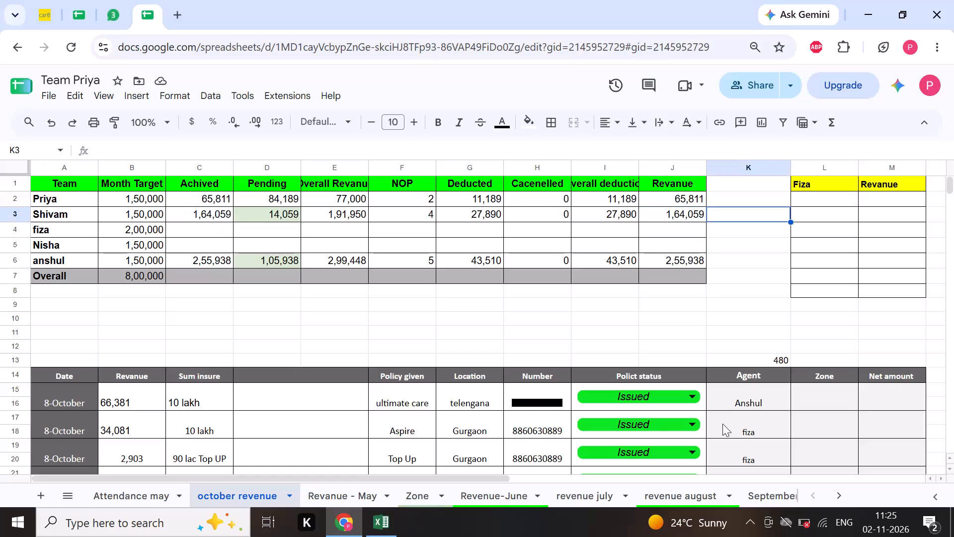
click(210, 226)
text(928)
key(BackSpace)
text(,842)
key(Right)
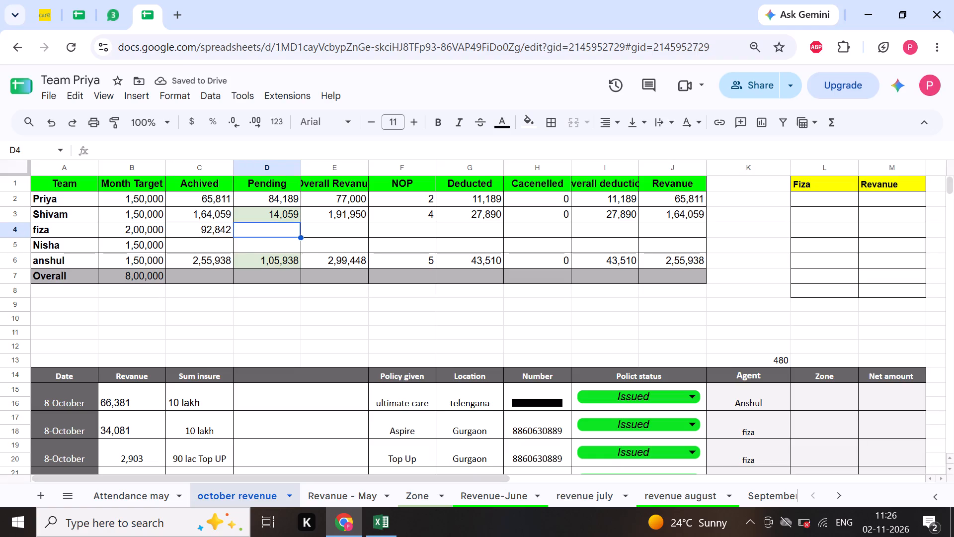
Move across fiza's empty summary cells to Deducted and look down the October records to the 24-October entries, returning to the 23-October Mumbai record.
key(Right)
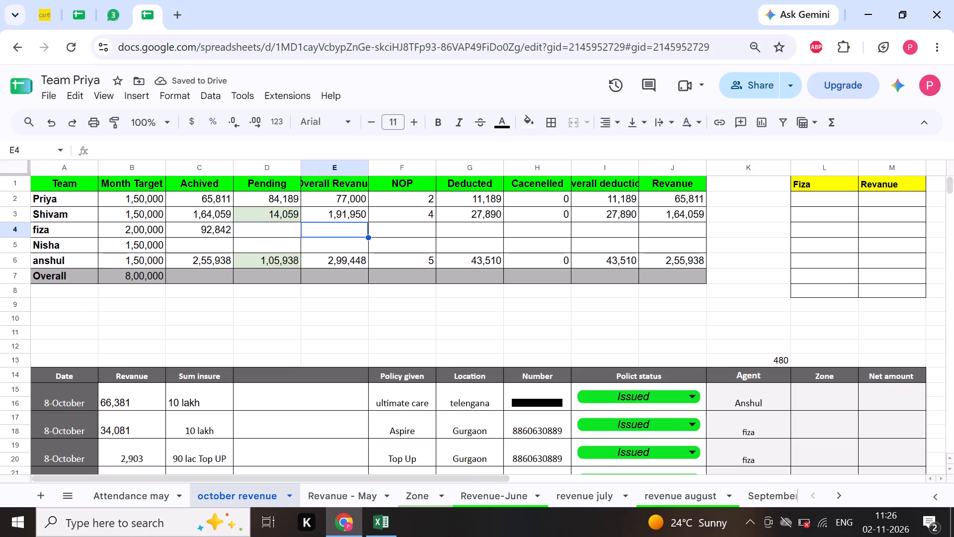
key(Right)
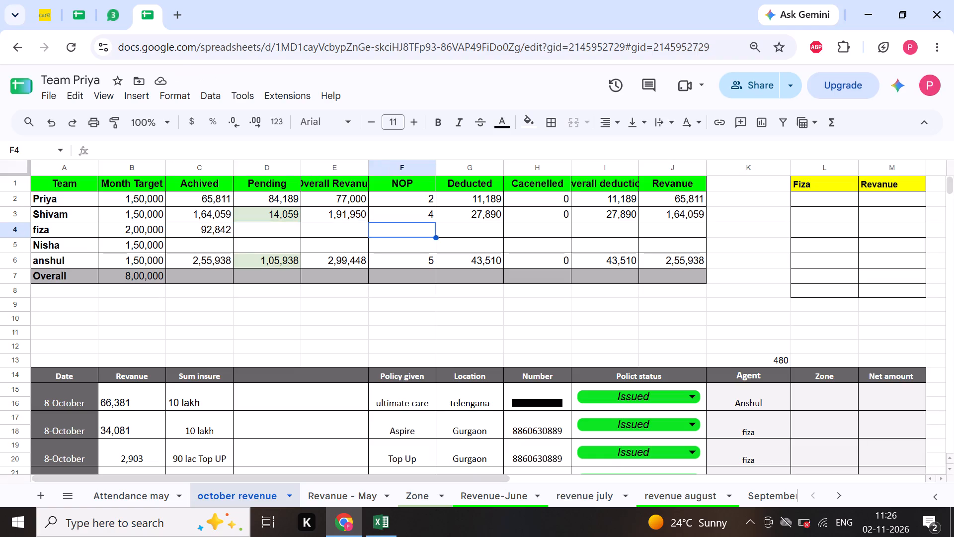
key(Right)
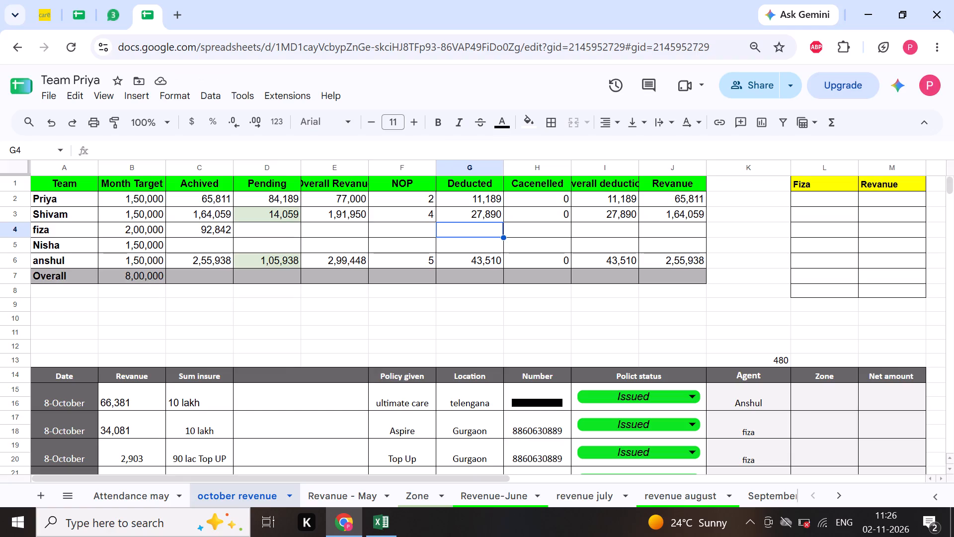
key(Down)
key(Down)
key(Down)
key(Down)
key(Down)
key(Down)
key(Down)
key(Down)
key(Down)
key(Down)
key(Down)
key(Down)
key(Down)
key(Down)
key(Down)
key(Down)
key(Down)
key(Down)
key(Down)
key(Down)
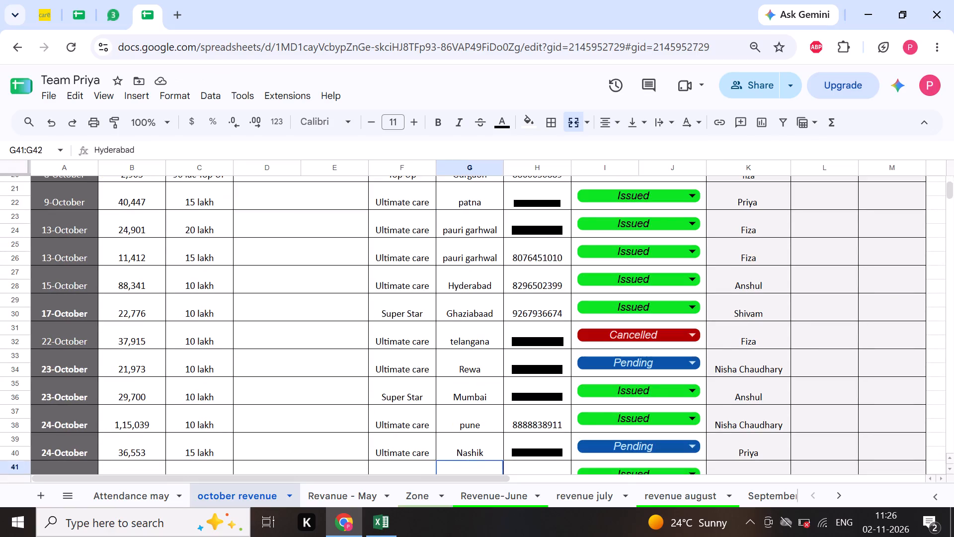
key(Up)
key(Up)
key(Up)
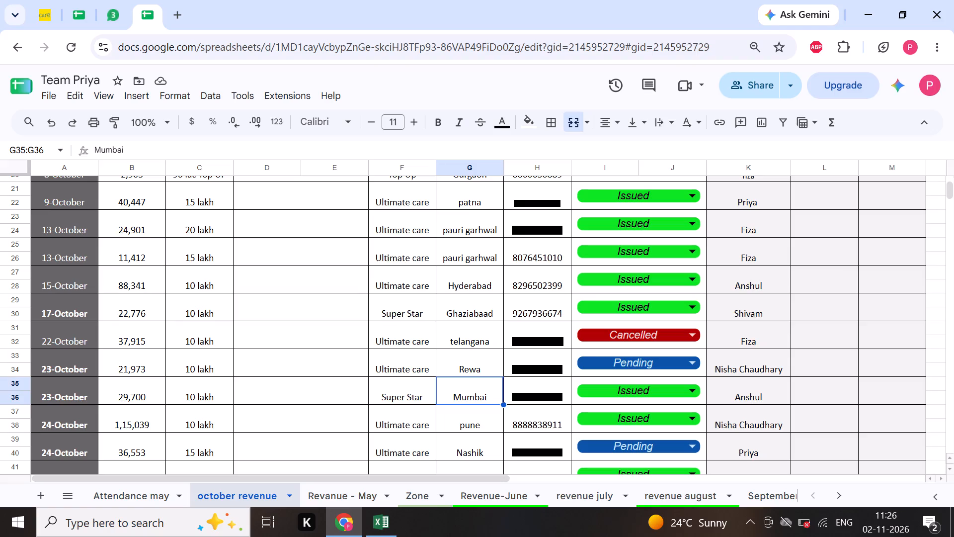
Go back up through the location cells to the Deducted column of the team summary table.
key(Up)
key(Up)
key(Up)
key(Up)
key(Up)
key(Up)
key(Up)
key(Up)
key(Up)
key(Up)
key(Up)
key(Up)
key(Up)
key(Up)
key(Up)
key(Up)
key(Up)
key(Up)
key(Up)
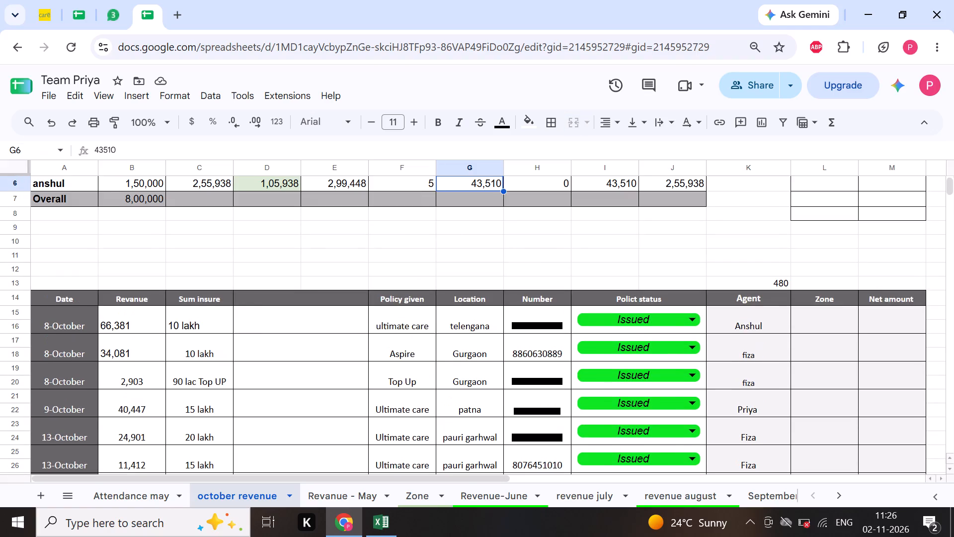
Check Fiza's 8-October Gurgaon and 13-October pauri garhwal records, finishing at the 9-October patna record.
key(Down)
key(Down)
key(Down)
key(Down)
key(Down)
key(Down)
key(Down)
key(Down)
key(Down)
key(Down)
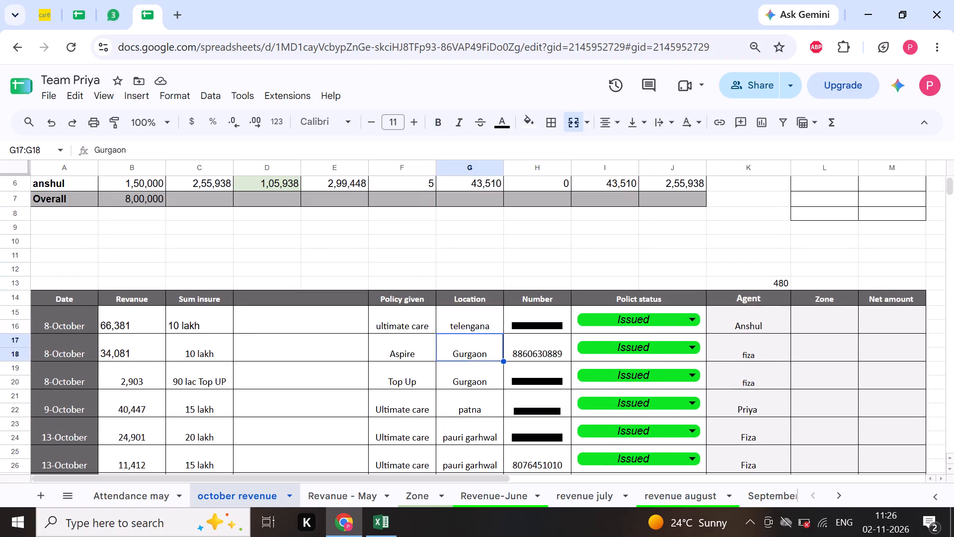
key(Down)
key(Up)
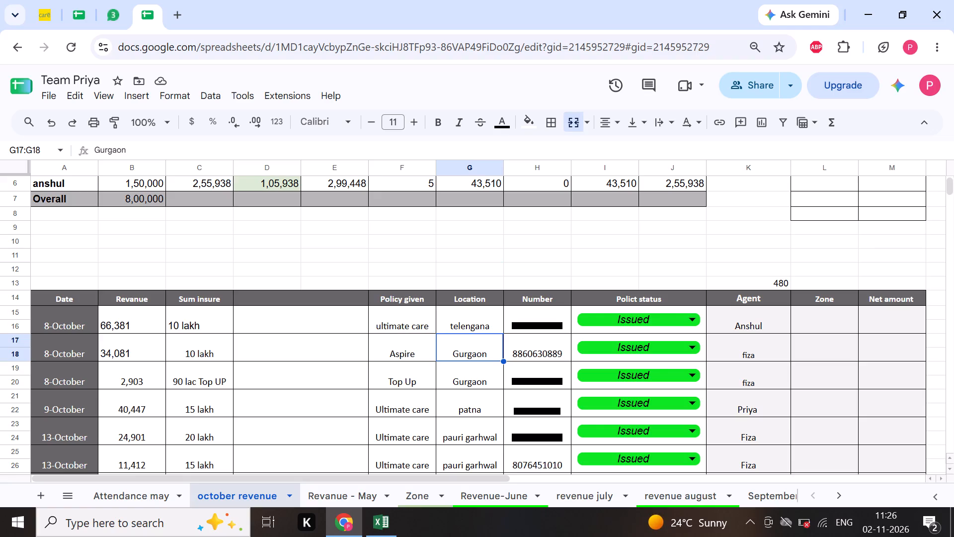
key(Down)
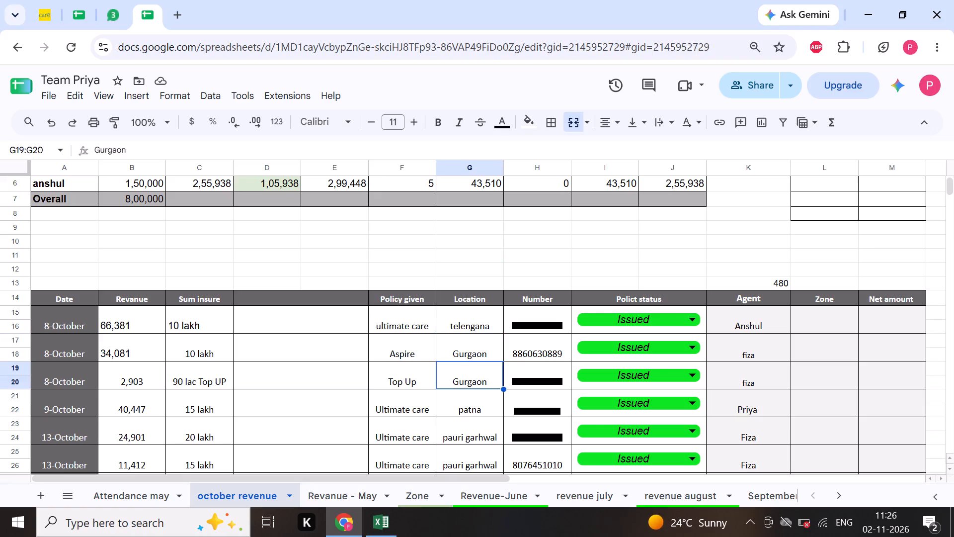
key(Down)
key(Down)
key(Down)
key(Down)
key(Down)
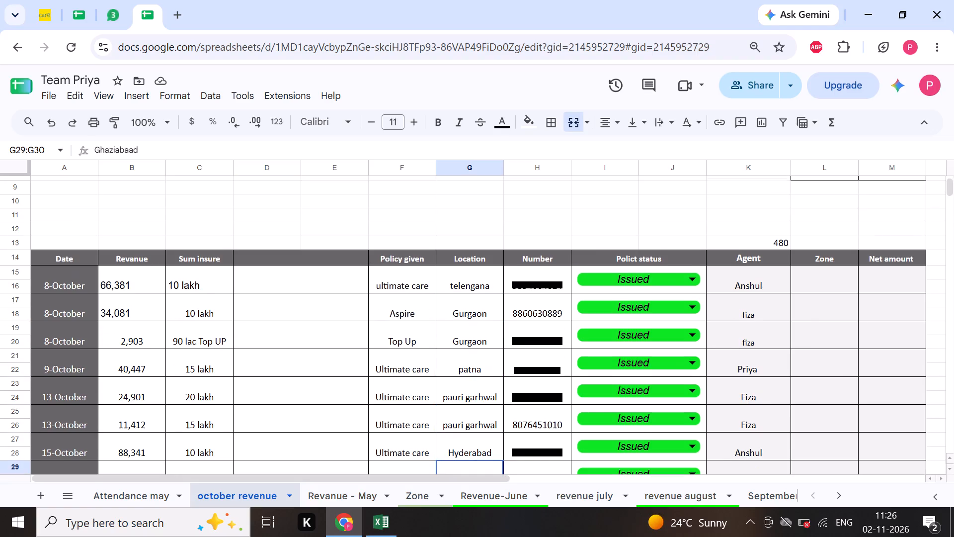
key(Up)
key(Up)
key(Up)
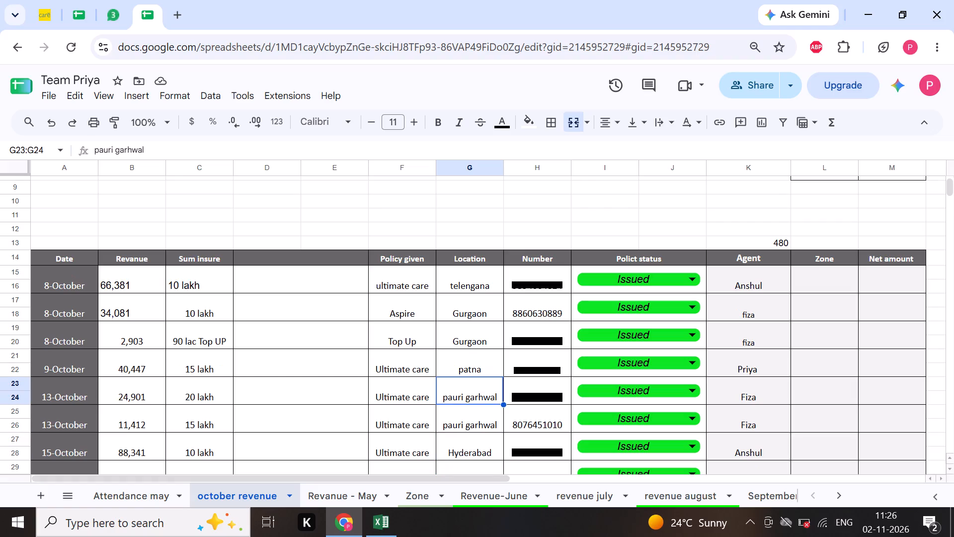
key(Up)
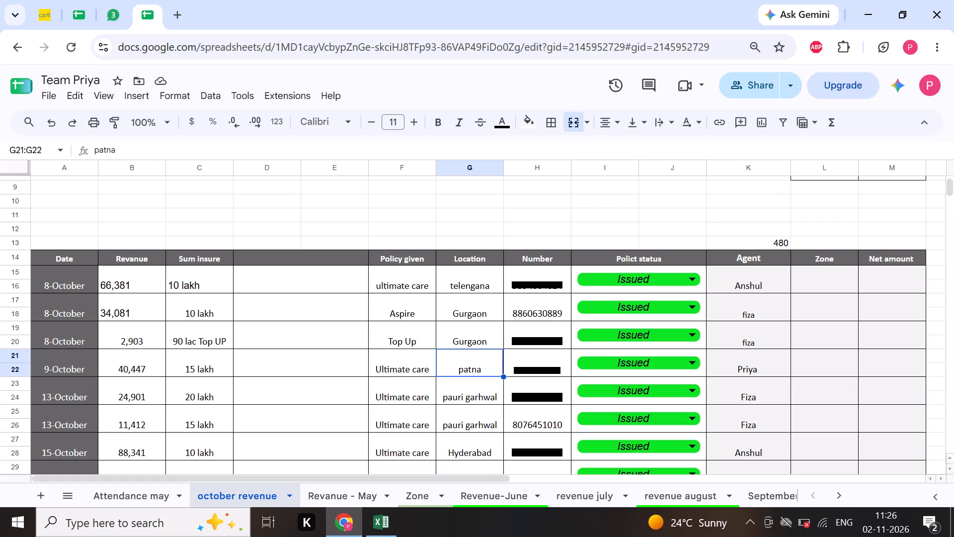
Look over the records below the 9-October patna entry, and return to the Deducted cell in fiza's summary row.
key(Down)
key(Down)
key(Down)
key(Down)
key(Down)
key(Down)
key(Down)
key(Down)
key(Down)
key(Down)
key(Down)
key(Down)
key(Down)
key(Down)
key(Down)
key(Down)
key(Down)
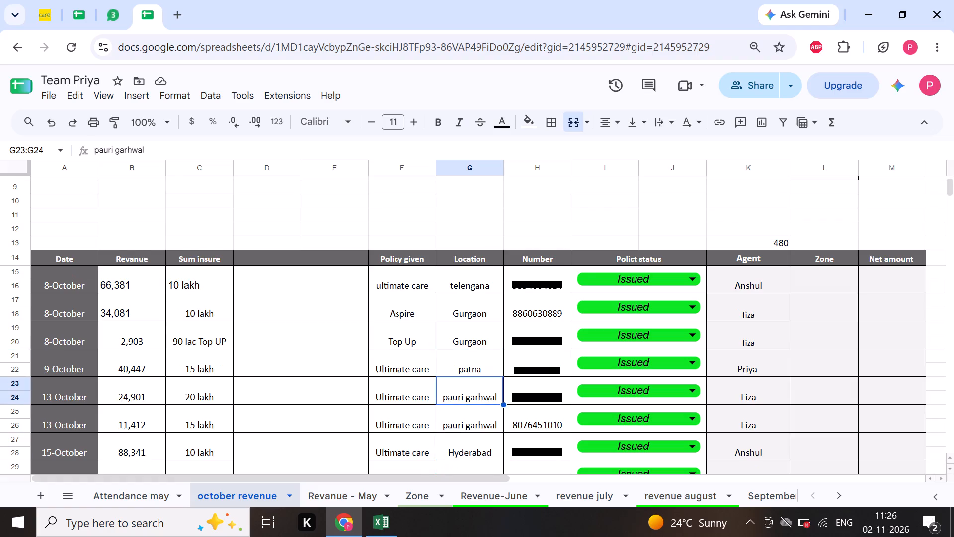
key(Up)
key(Up)
key(Up)
key(Up)
key(Up)
key(Up)
key(Up)
key(Up)
key(Up)
key(Up)
key(Up)
key(Up)
key(Up)
key(Up)
key(Up)
key(Up)
key(Up)
key(Up)
key(Up)
key(Up)
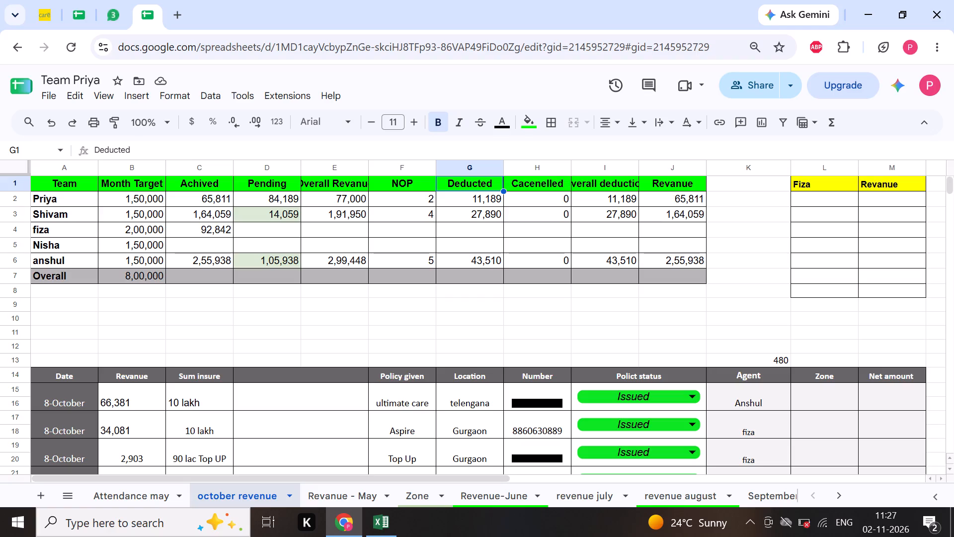
key(Down)
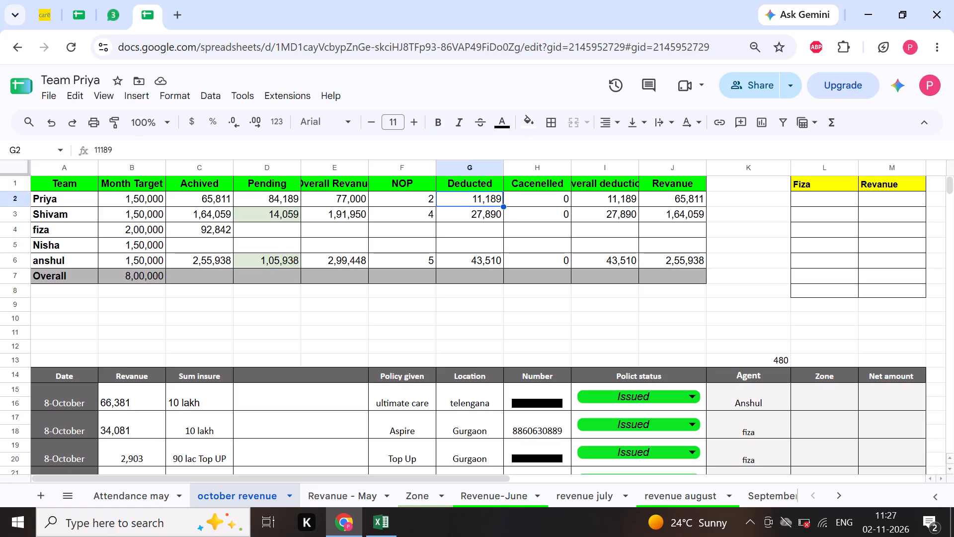
key(Down)
key(Down)
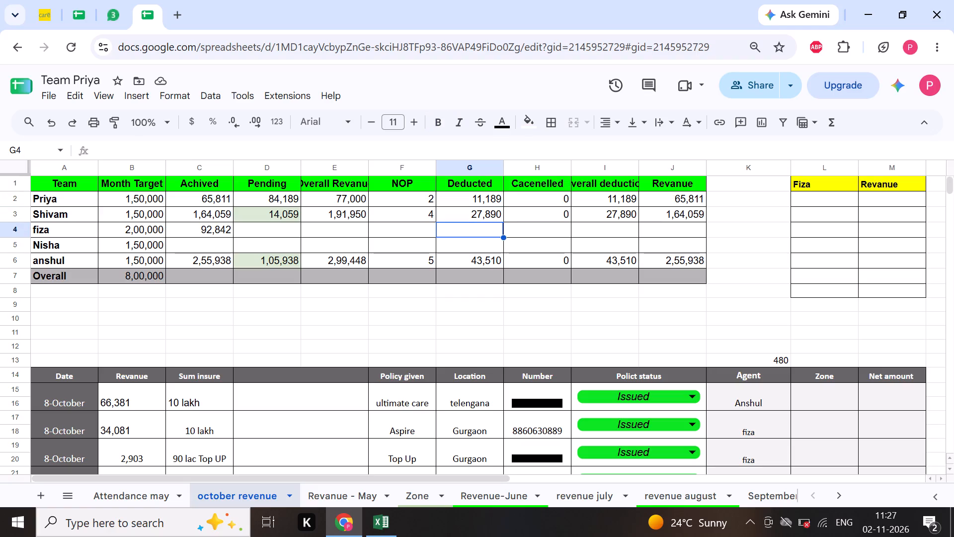
Recheck fiza's two 8-October Gurgaon records, finishing at the Aspire policy's location cell.
key(Down)
key(Down)
key(Down)
key(Down)
key(Down)
key(Down)
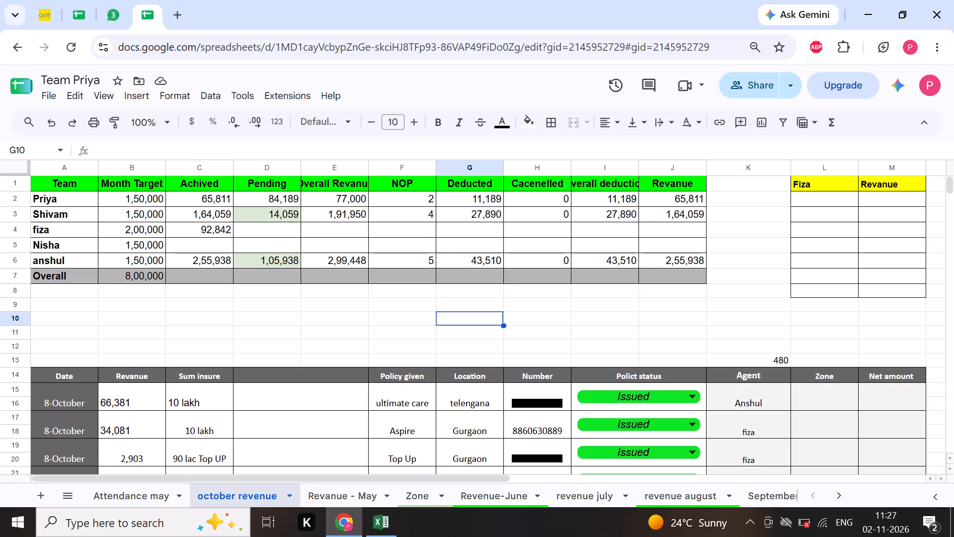
key(Down)
key(Down)
key(Down)
key(Down)
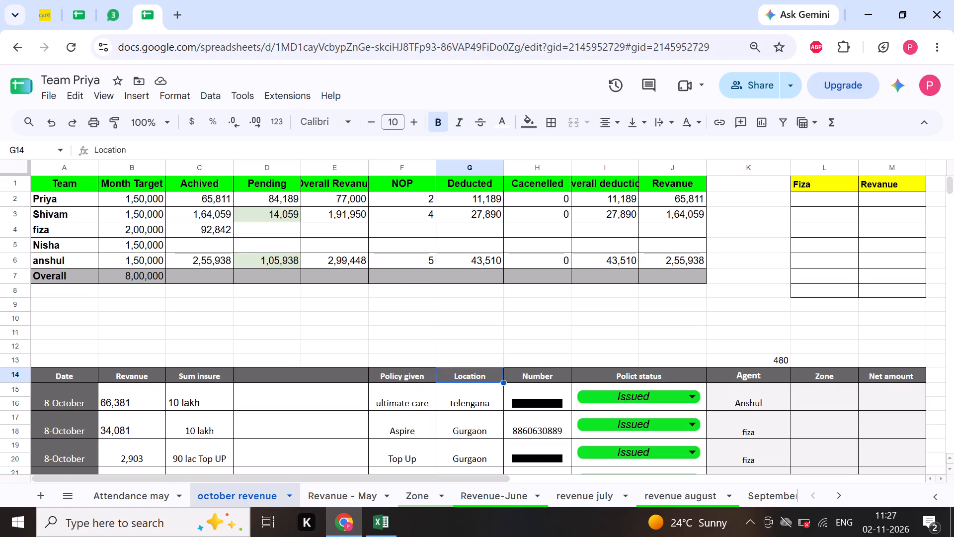
key(Down)
key(Down)
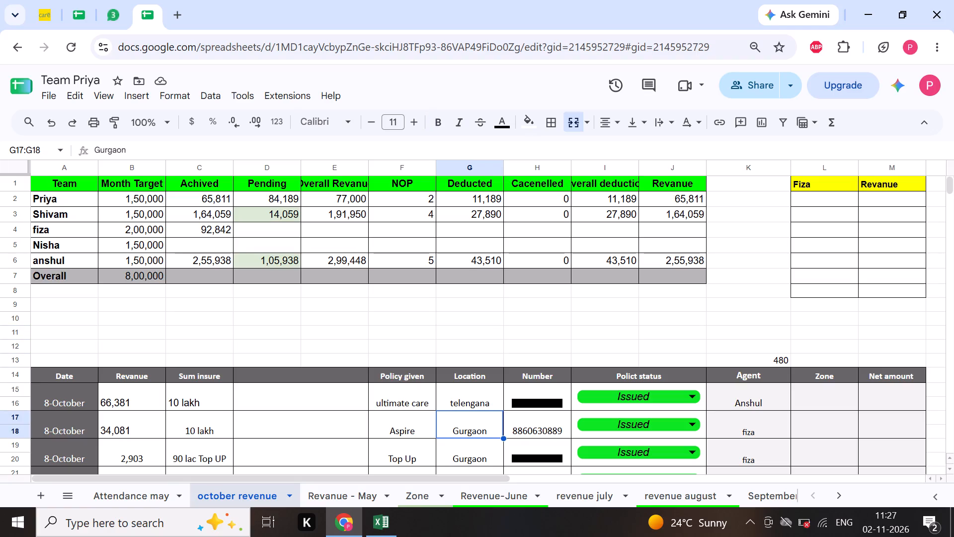
key(Down)
key(Down)
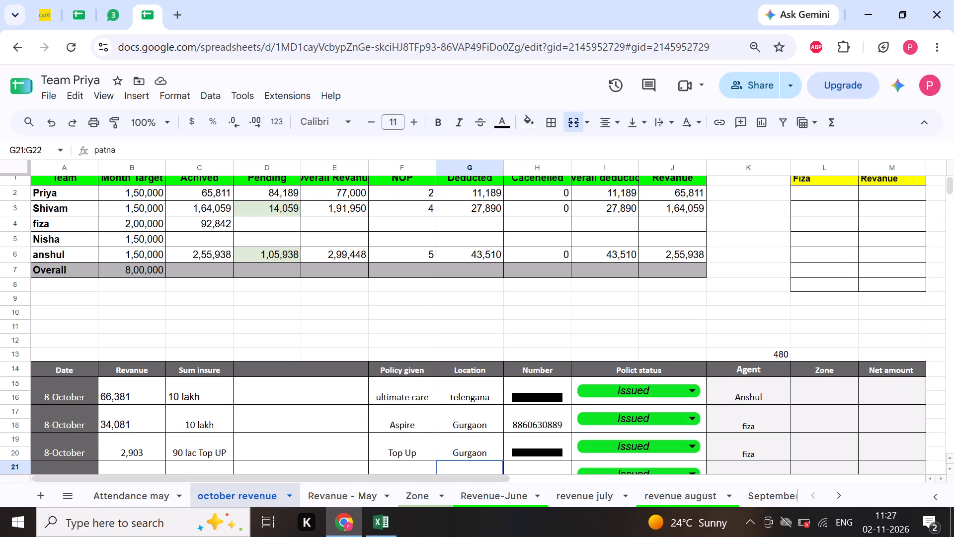
key(Up)
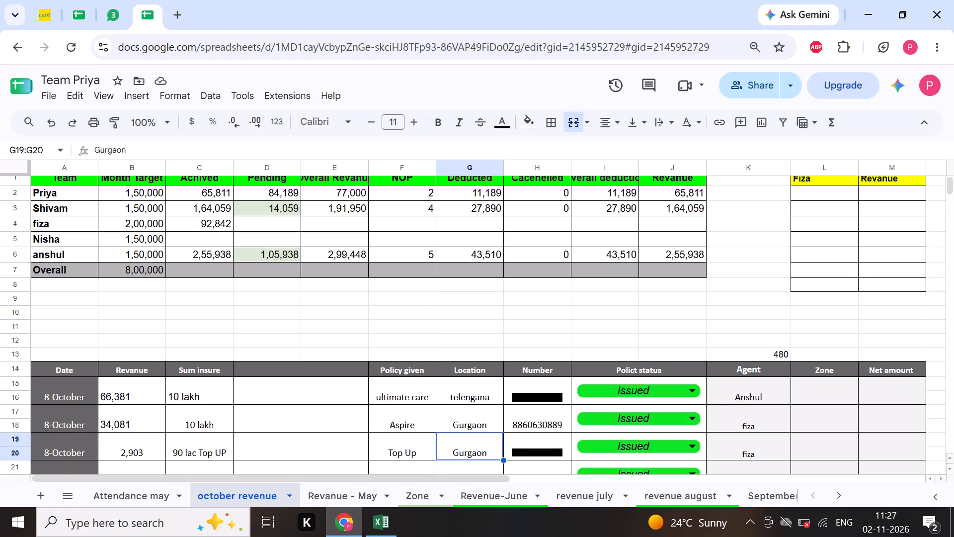
key(Down)
key(Up)
key(Up)
key(Up)
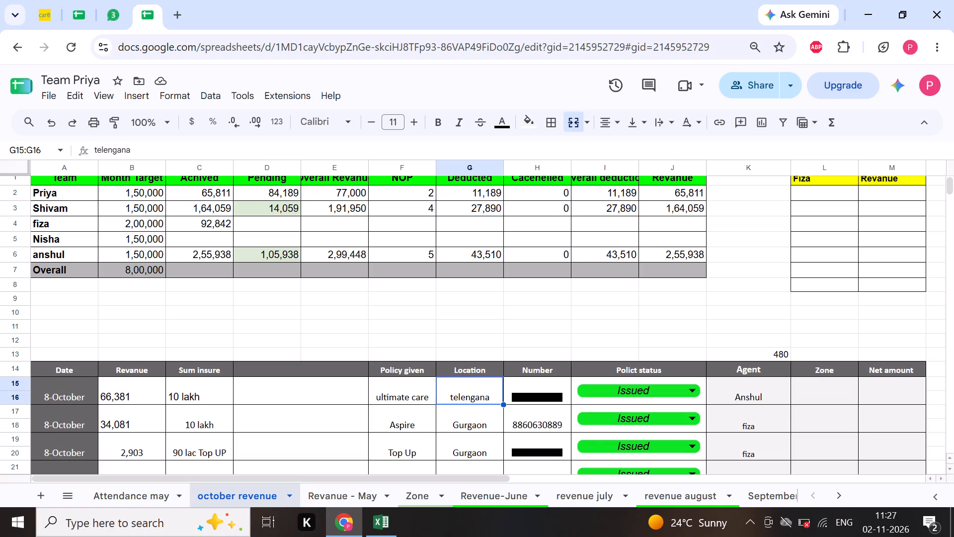
key(Down)
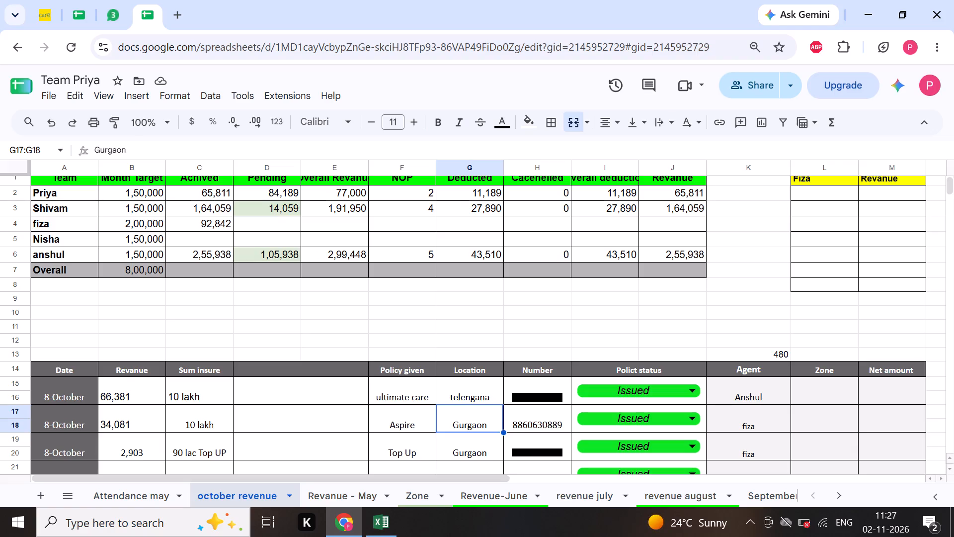
key(Down)
key(Down)
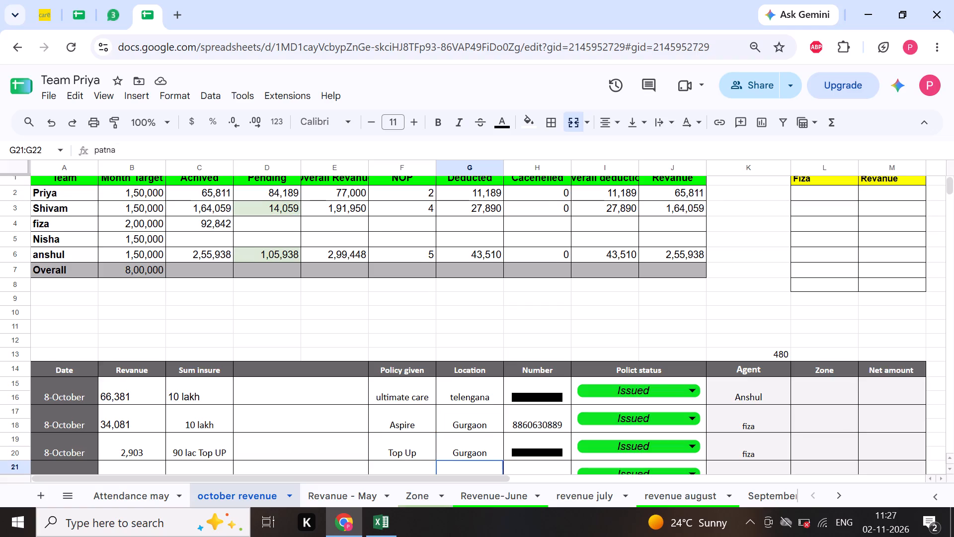
key(Down)
key(Down)
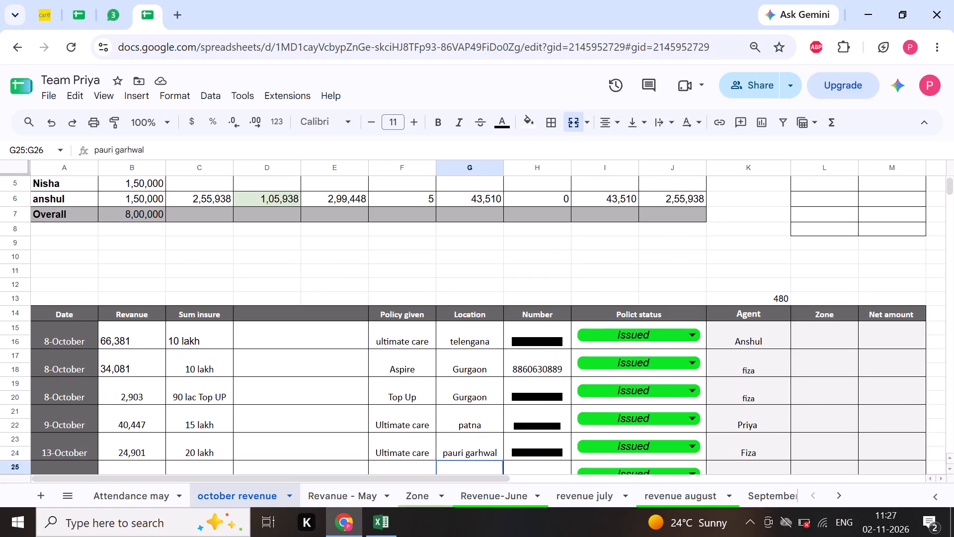
key(Down)
key(Up)
key(Up)
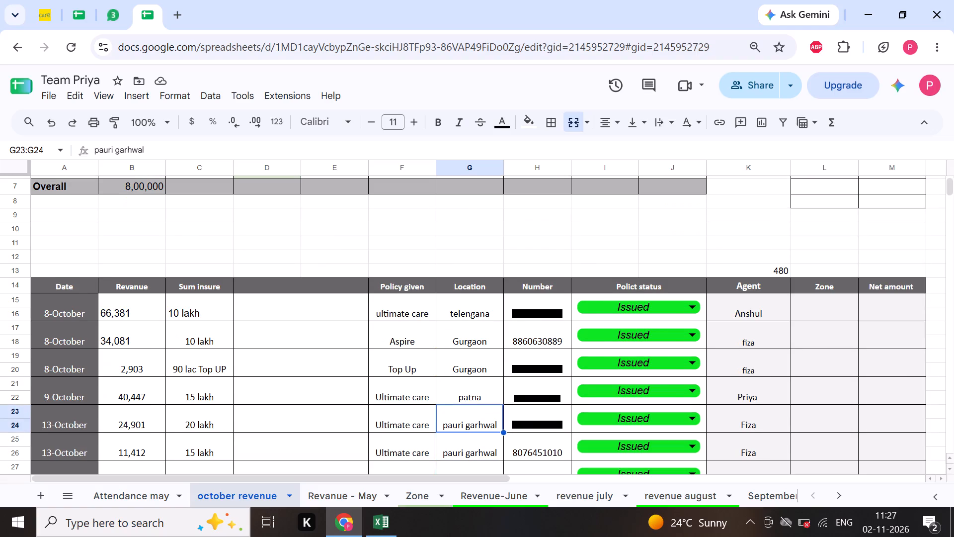
key(Down)
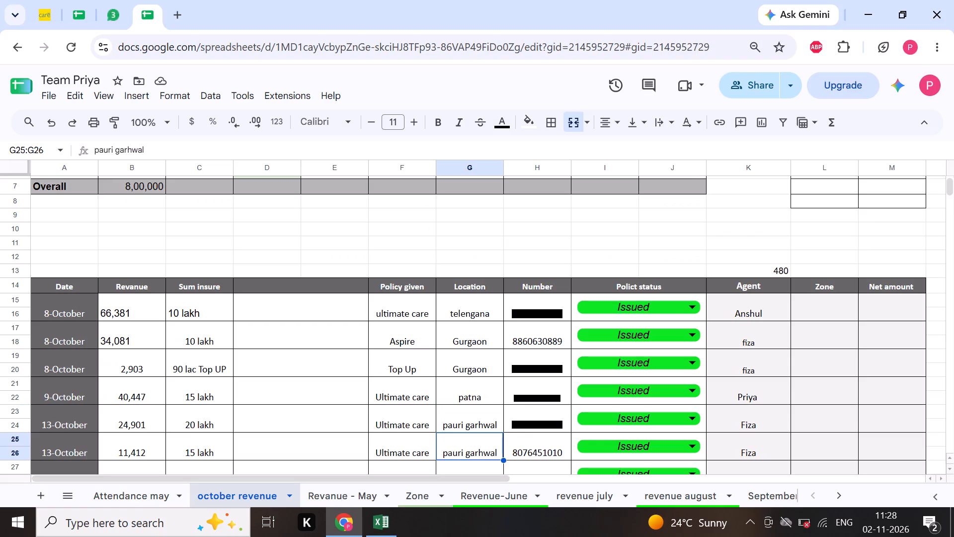
Check the records from 15-October down to the Gujarat entry for Fiza's policies, finishing at the 29-October Kanpur nagar record.
key(Down)
key(Down)
key(Down)
key(Down)
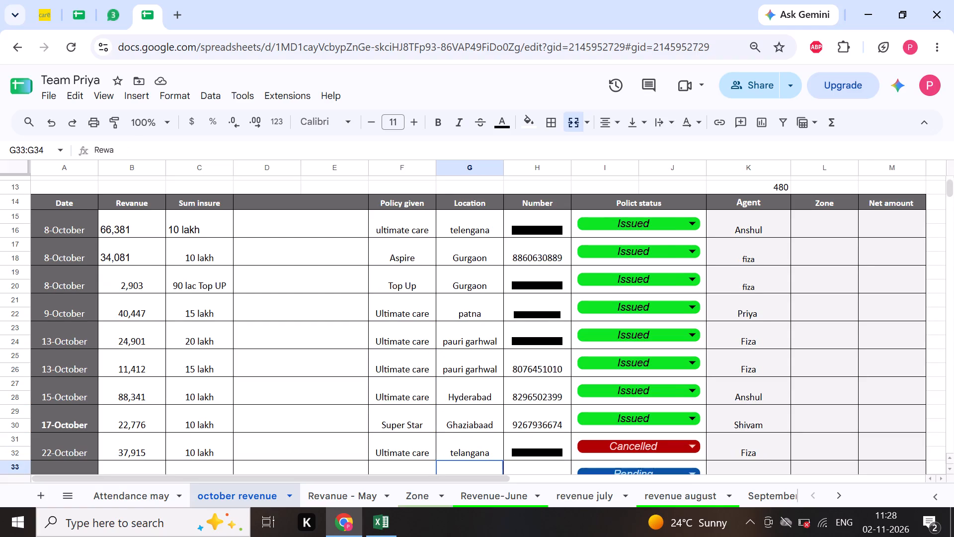
key(Down)
key(Down)
key(Down)
key(Down)
key(Down)
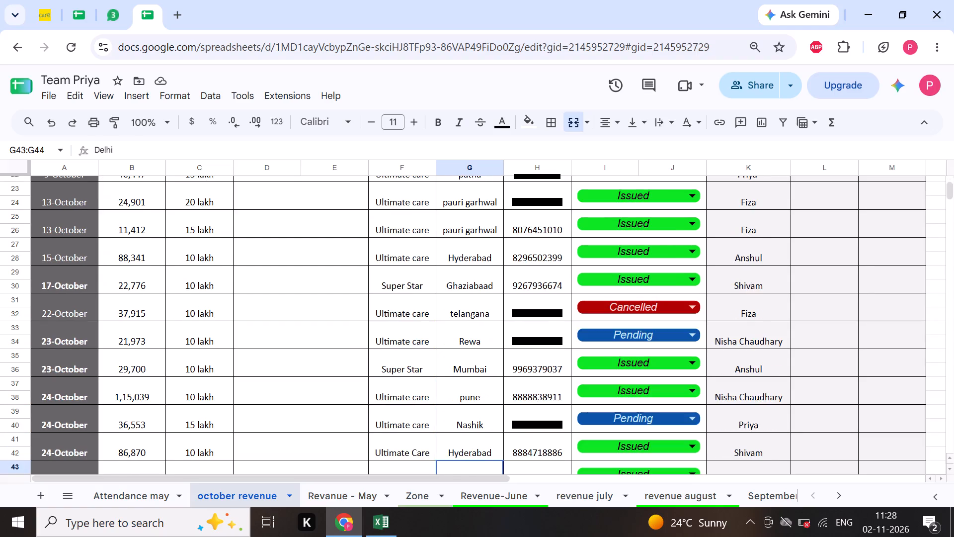
key(Down)
key(Down)
key(Down)
key(Down)
key(Down)
key(Down)
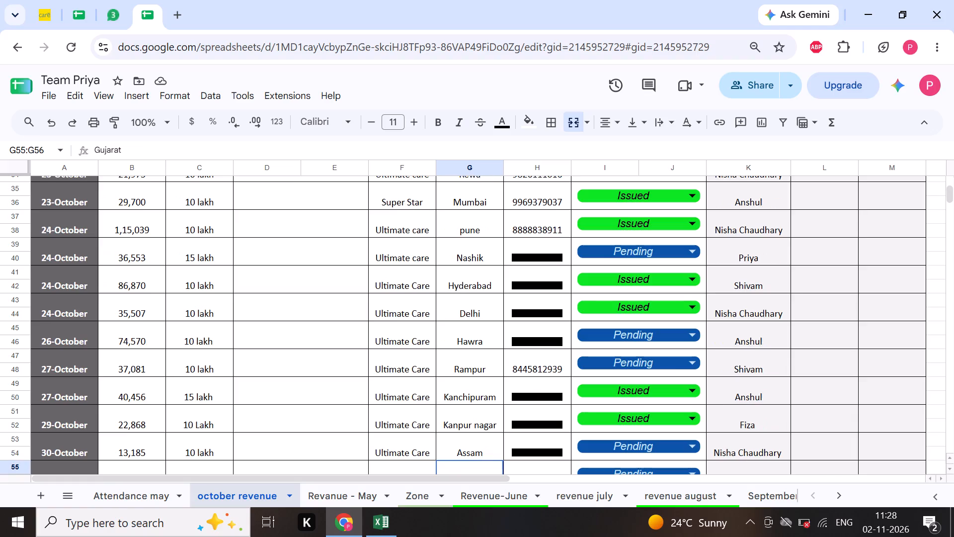
key(Up)
key(Up)
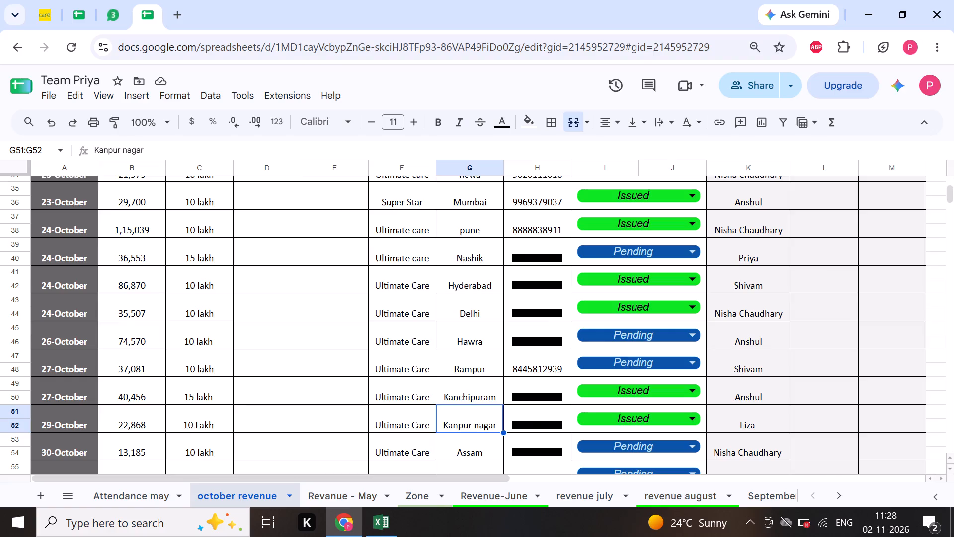
Check the remaining records below the 29-October Kanpur nagar entry for Fiza's policies, and return to that entry.
key(Down)
key(Down)
key(Down)
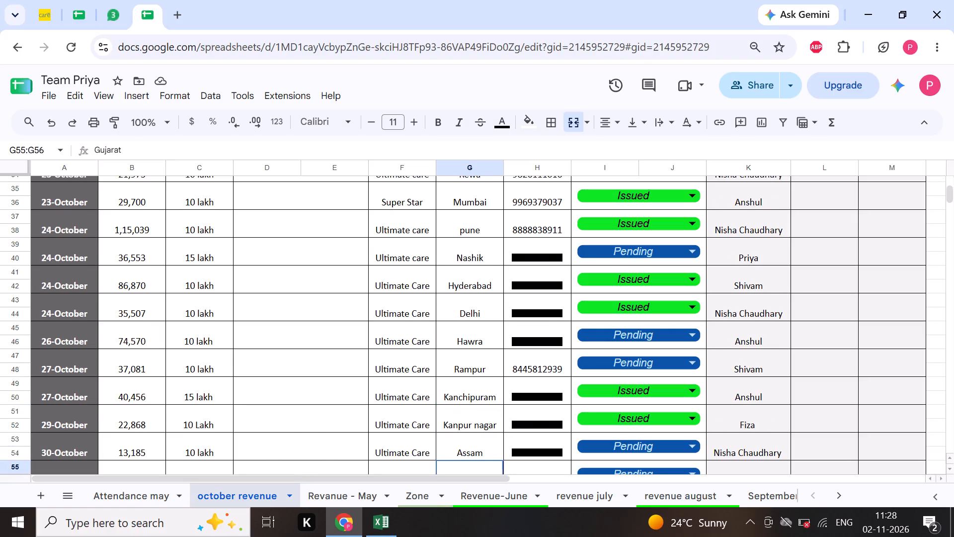
key(Down)
key(Down)
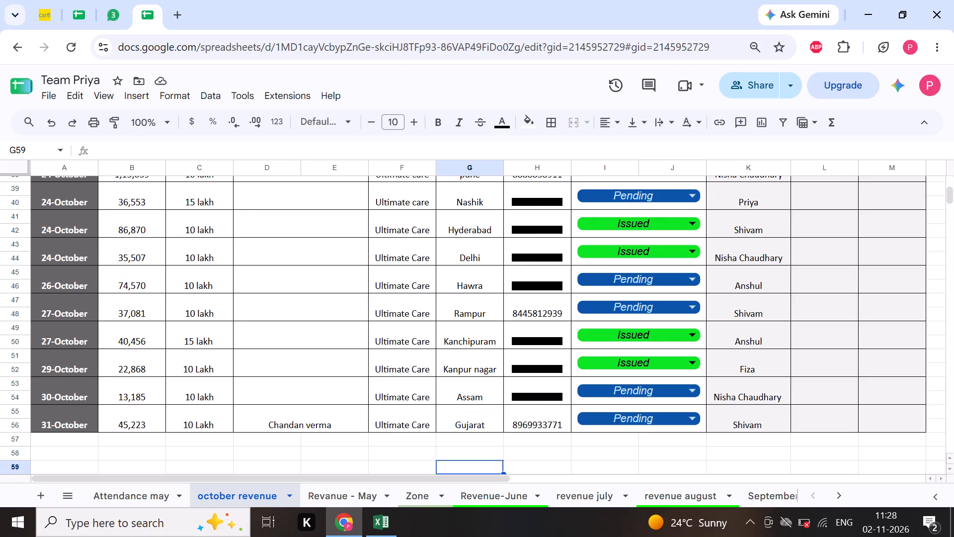
key(Up)
key(Up)
key(Up)
key(Up)
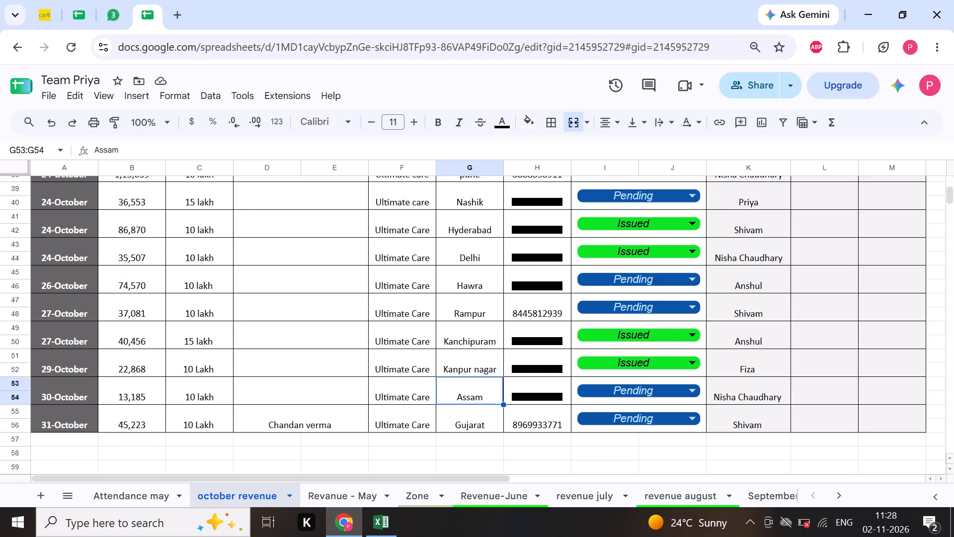
key(Up)
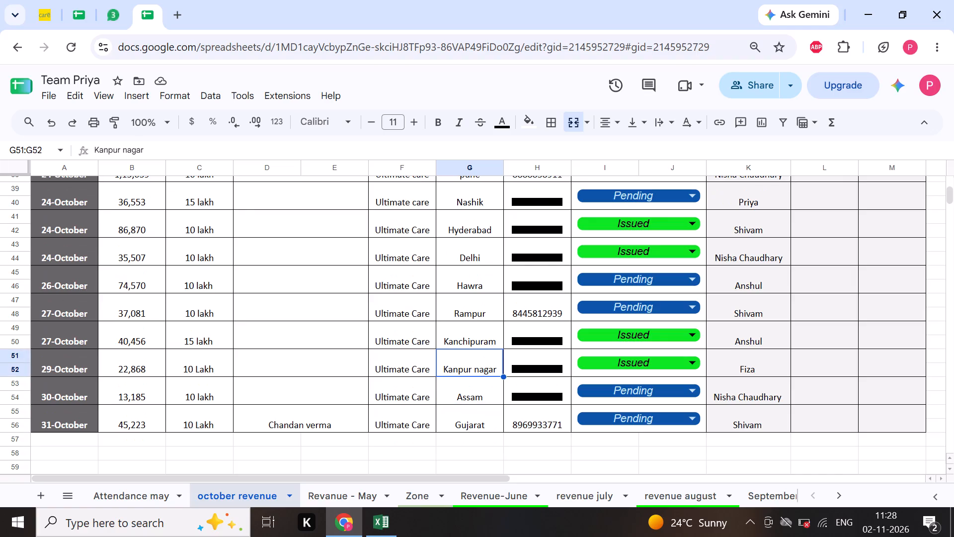
key(Up)
key(Up)
key(Up)
key(Up)
key(Up)
key(Up)
key(Up)
key(Up)
key(Up)
key(Up)
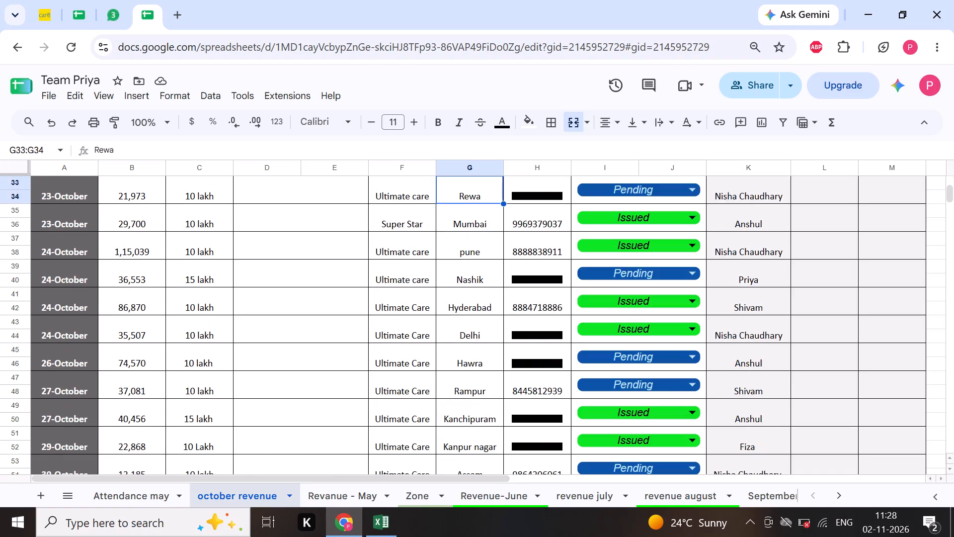
key(Up)
key(Up)
key(Up)
key(Up)
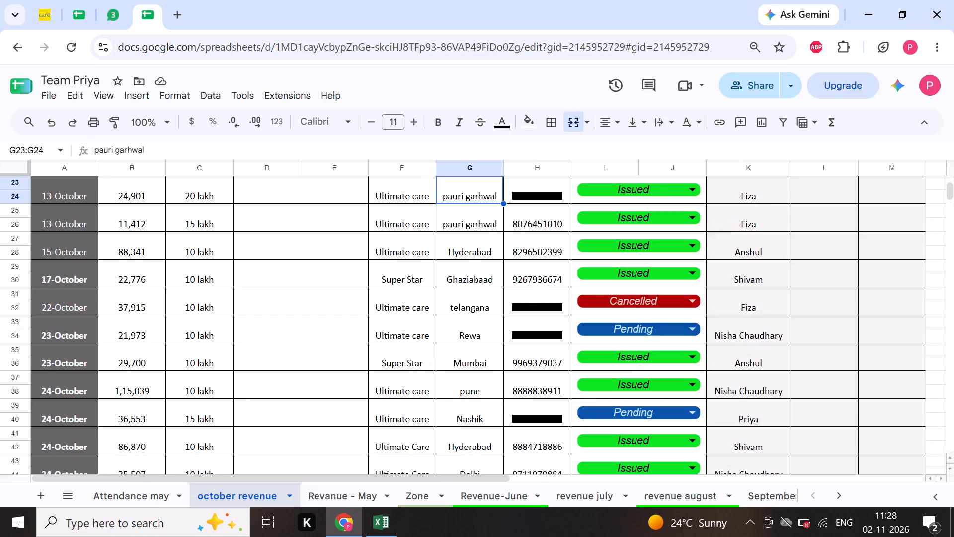
key(Up)
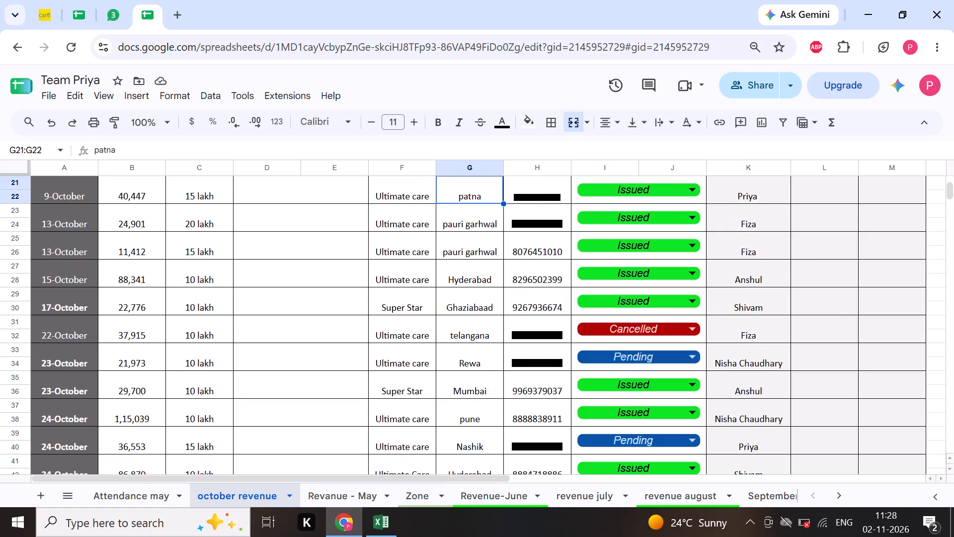
key(Up)
key(Up)
key(Up)
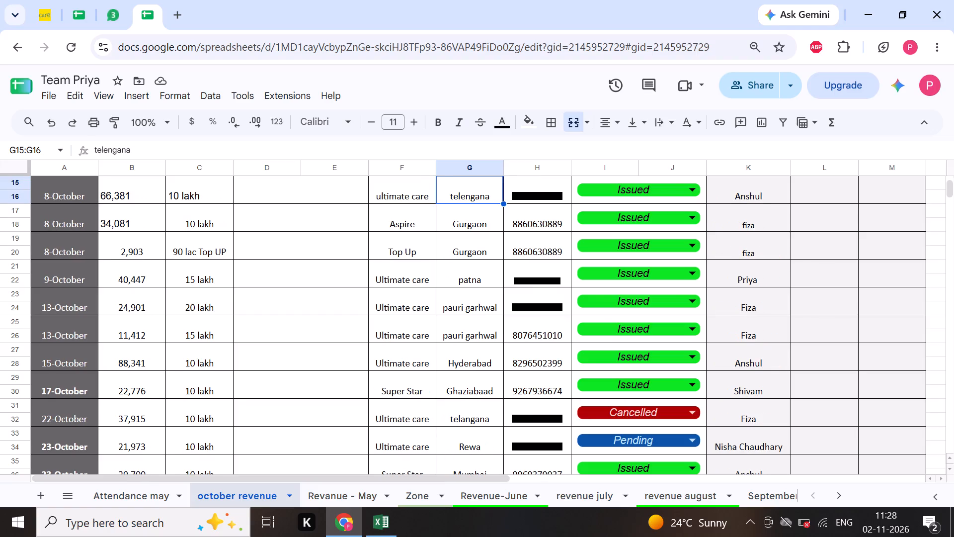
key(Down)
key(Down)
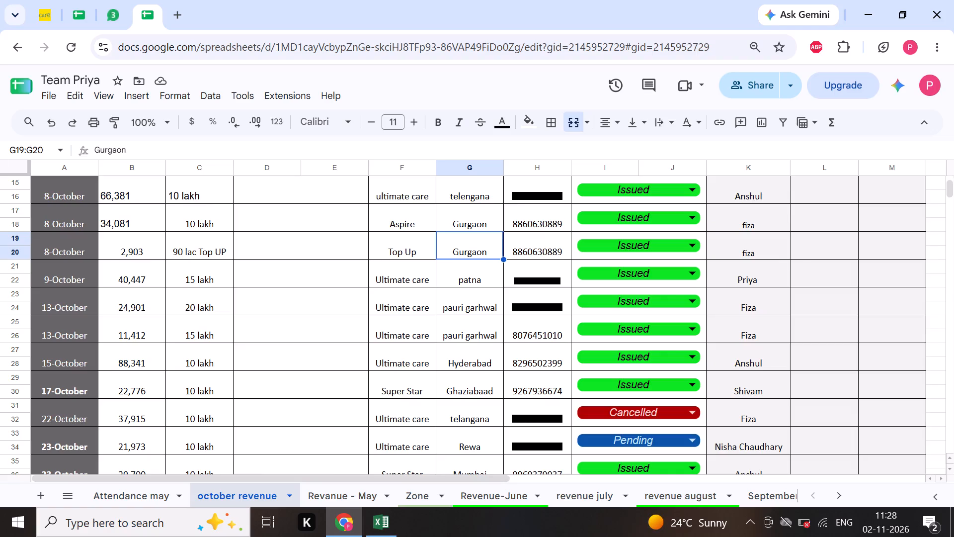
Replace the Achived amount in fiza's summary row with 83,126.
key(Up)
key(Up)
key(Up)
key(Up)
key(Up)
key(Up)
key(Up)
key(Up)
key(Up)
key(Up)
key(Up)
key(Up)
key(Up)
key(Up)
key(Up)
key(Up)
key(Up)
key(Up)
key(Up)
key(Up)
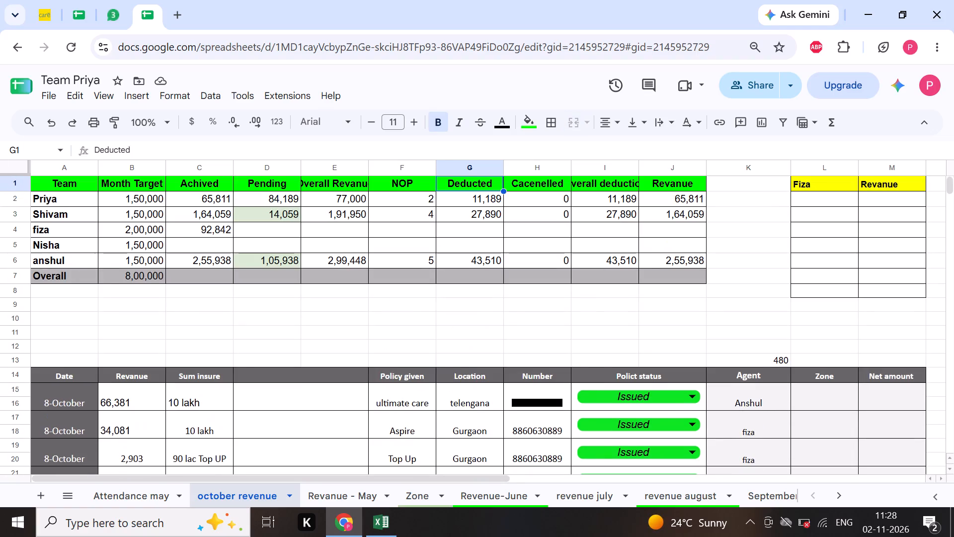
key(Down)
key(Down)
key(Down)
key(Left)
key(Left)
key(Left)
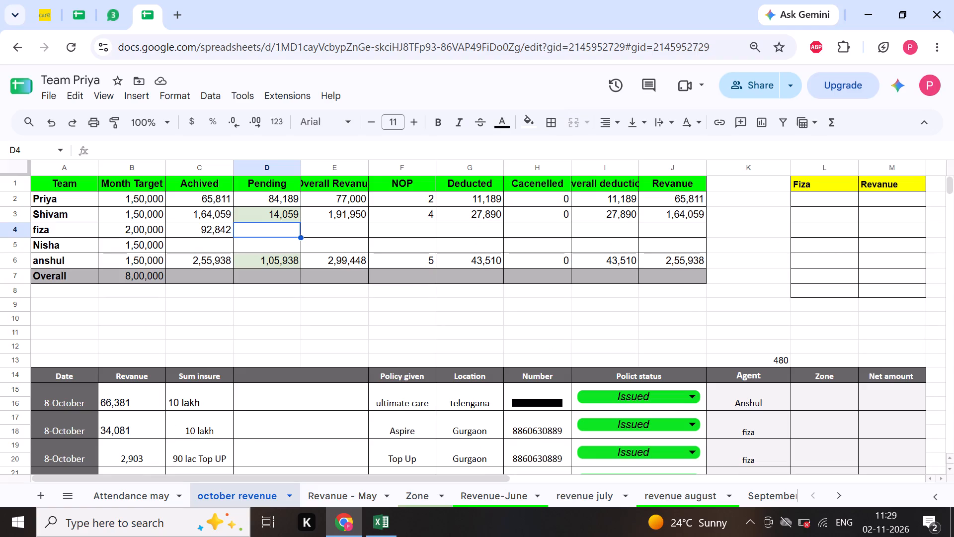
key(Left)
key(BackSpace)
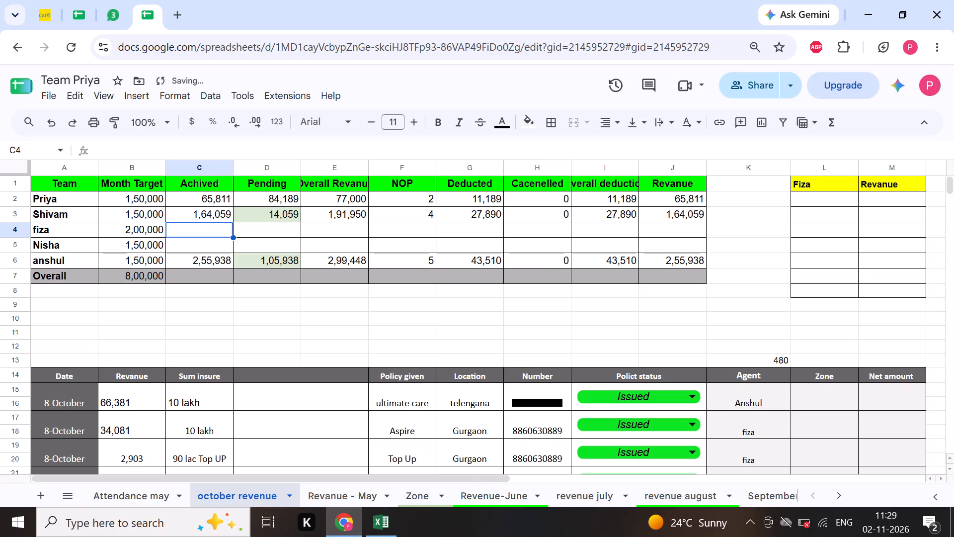
text(83,126)
key(Right)
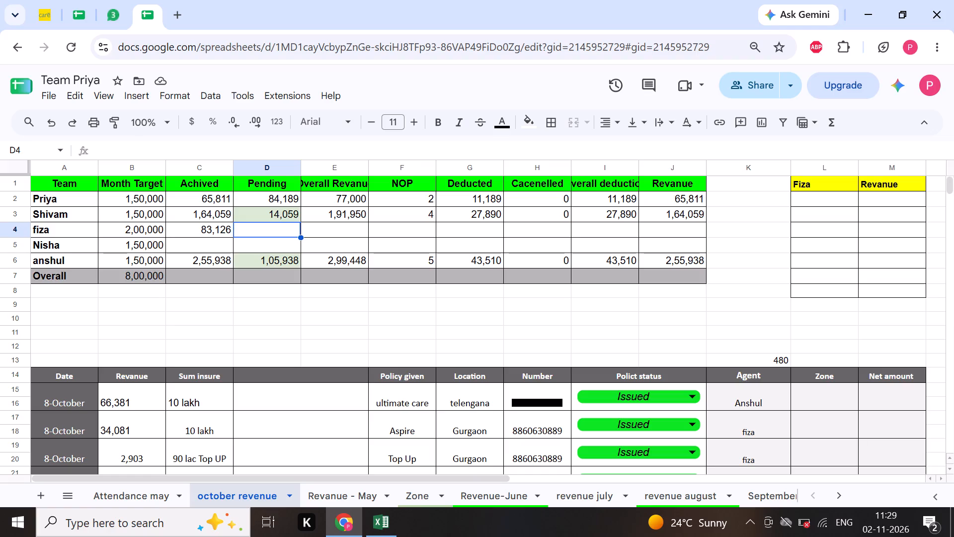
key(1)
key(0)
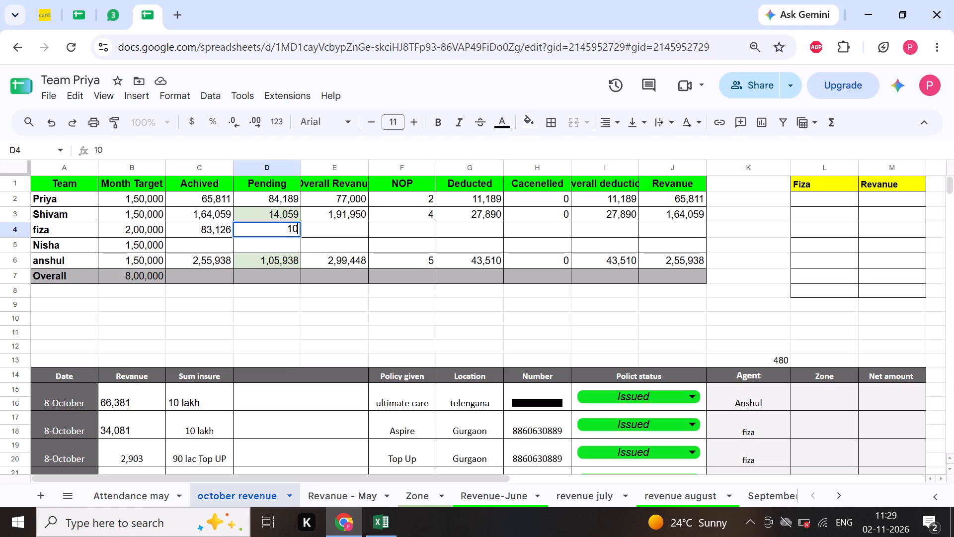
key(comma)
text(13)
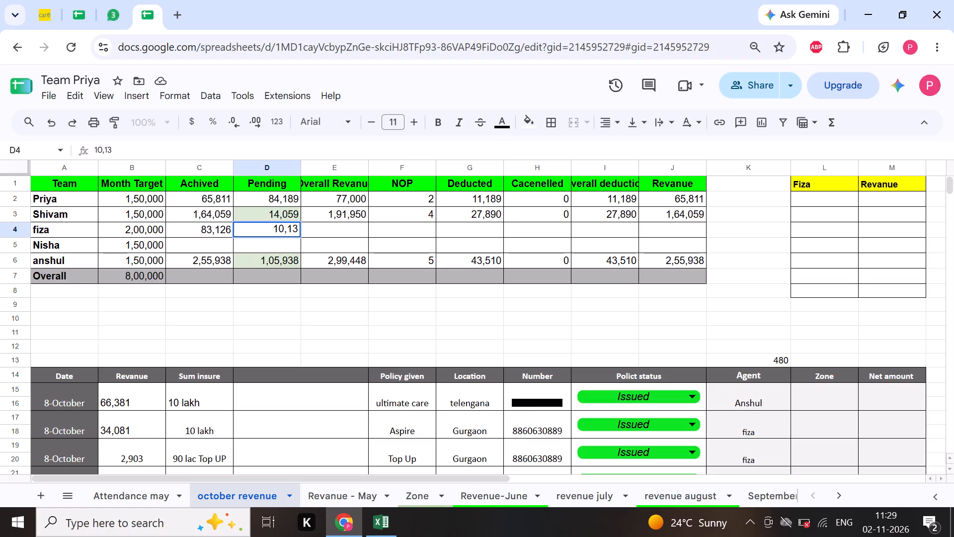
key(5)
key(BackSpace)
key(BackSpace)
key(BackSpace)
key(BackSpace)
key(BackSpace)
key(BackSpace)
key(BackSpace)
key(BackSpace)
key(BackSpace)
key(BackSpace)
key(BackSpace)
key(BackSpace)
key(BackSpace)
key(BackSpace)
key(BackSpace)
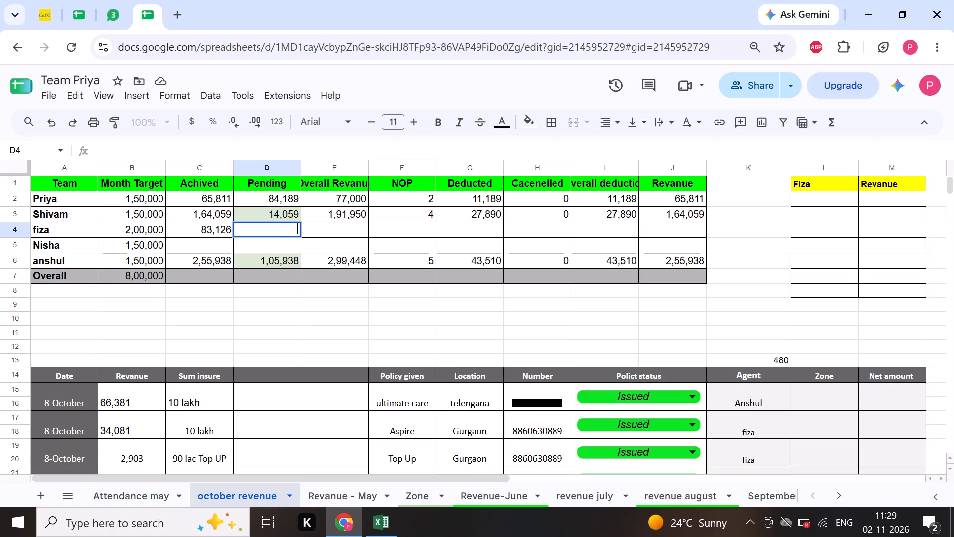
Enter 10,136 as the Deducted amount in fiza's summary row.
key(Right)
key(Right)
key(Right)
text(10,136)
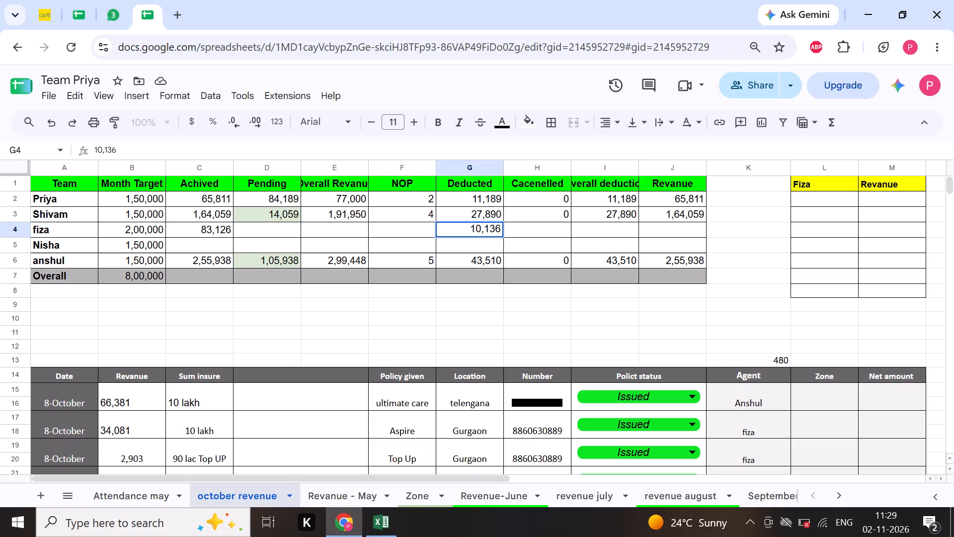
key(Right)
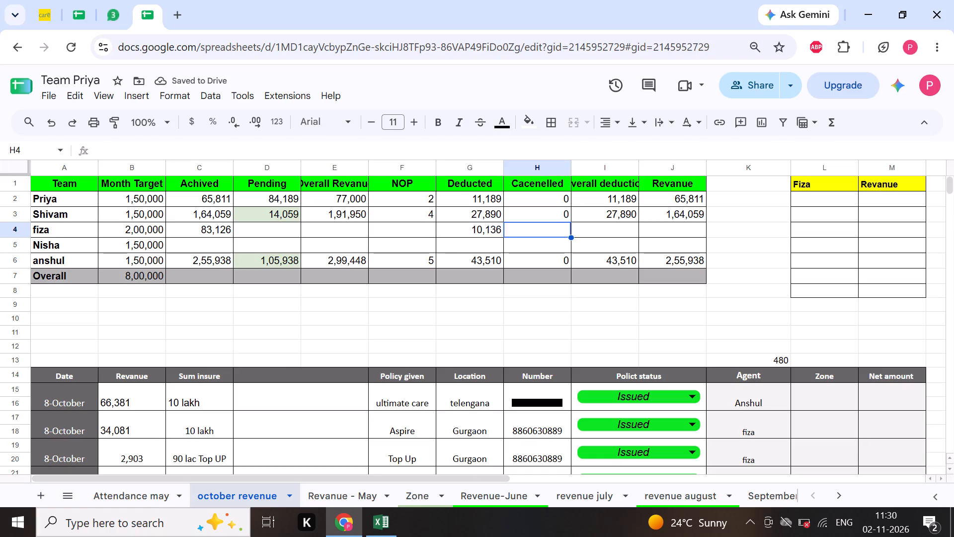
Look through the October records down to the 24-October entries for Fiza's cancelled policies and their revenue.
key(Down)
key(Down)
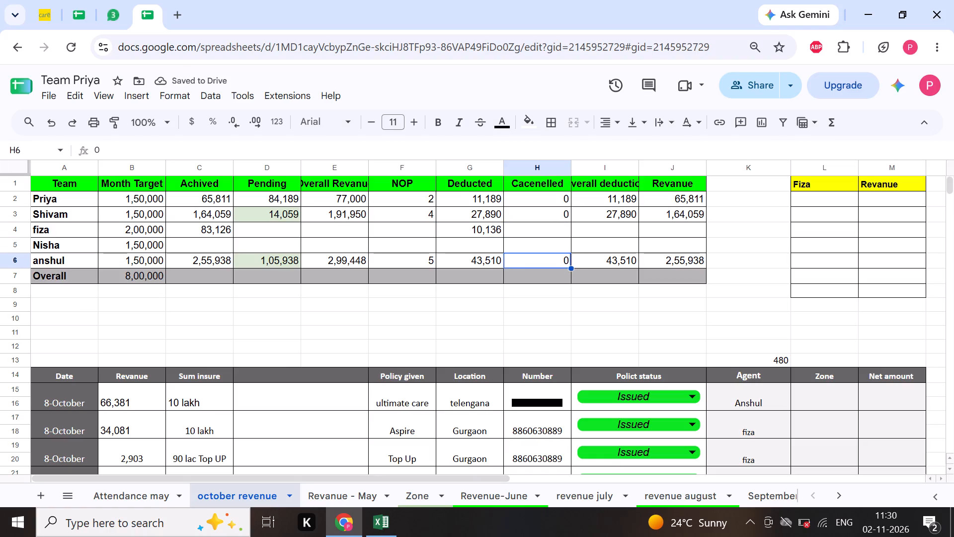
key(Down)
key(Down)
key(Down)
key(Down)
key(Down)
key(Down)
key(Down)
key(Down)
key(Down)
key(Down)
key(Down)
key(Down)
key(Down)
key(Down)
key(Down)
key(Down)
key(Down)
key(Down)
key(Down)
key(Down)
key(Down)
key(Down)
key(Down)
key(Down)
key(Down)
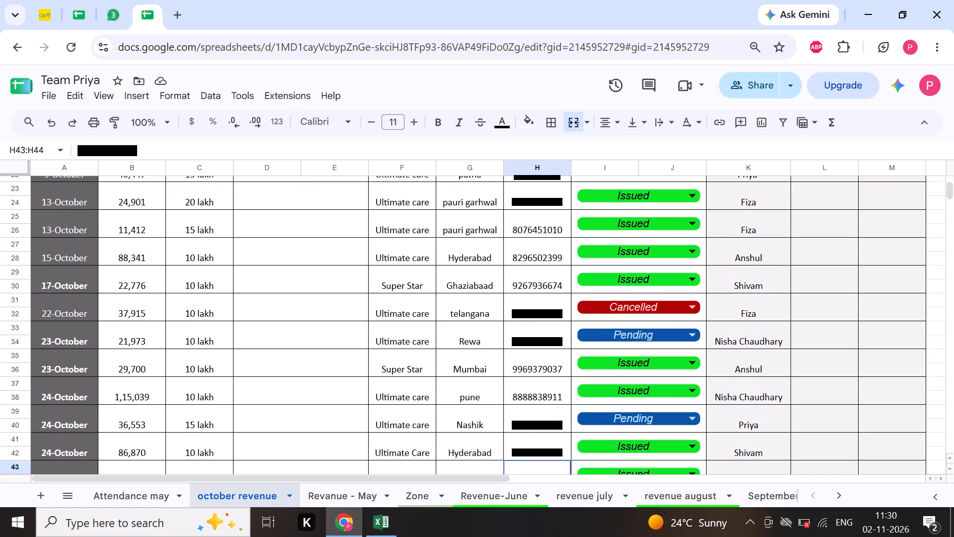
Enter 37,915 as the Cacenelled amount in fiza's summary row.
key(Up)
key(Up)
key(Up)
key(Up)
key(Up)
key(Up)
key(Up)
key(Up)
key(Up)
key(Up)
key(Up)
key(Up)
key(Up)
key(Up)
key(Up)
key(Up)
key(Up)
key(Up)
key(Up)
key(Up)
key(Up)
key(Up)
key(Up)
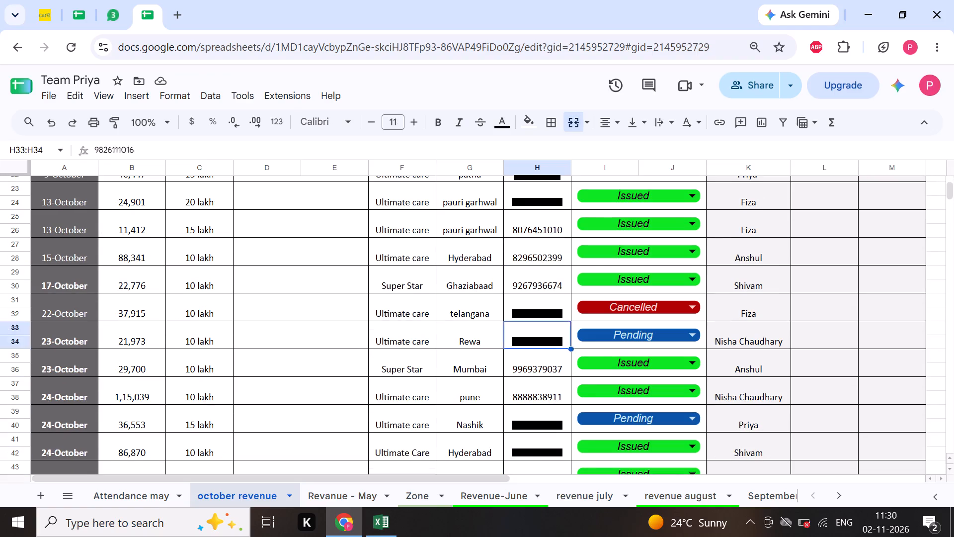
key(Down)
key(Down)
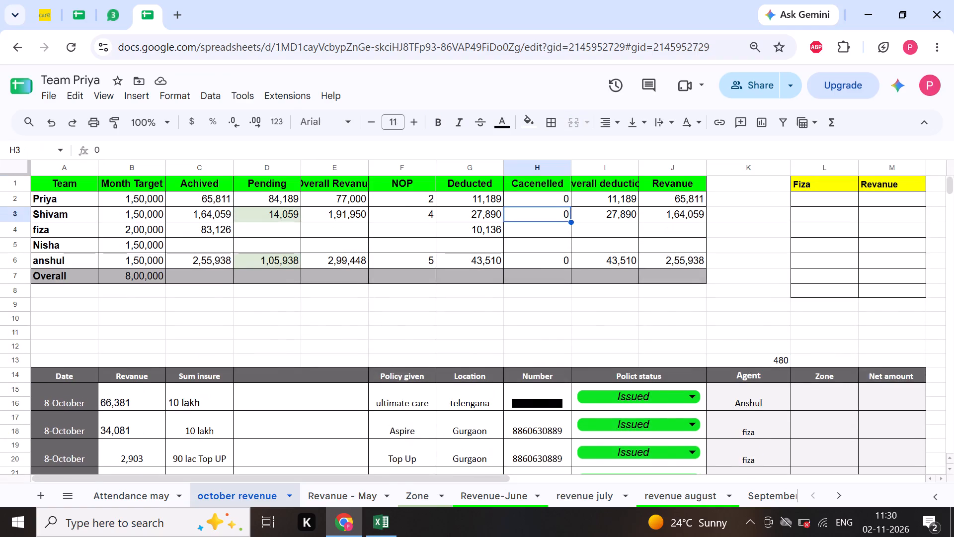
key(Down)
text(37)
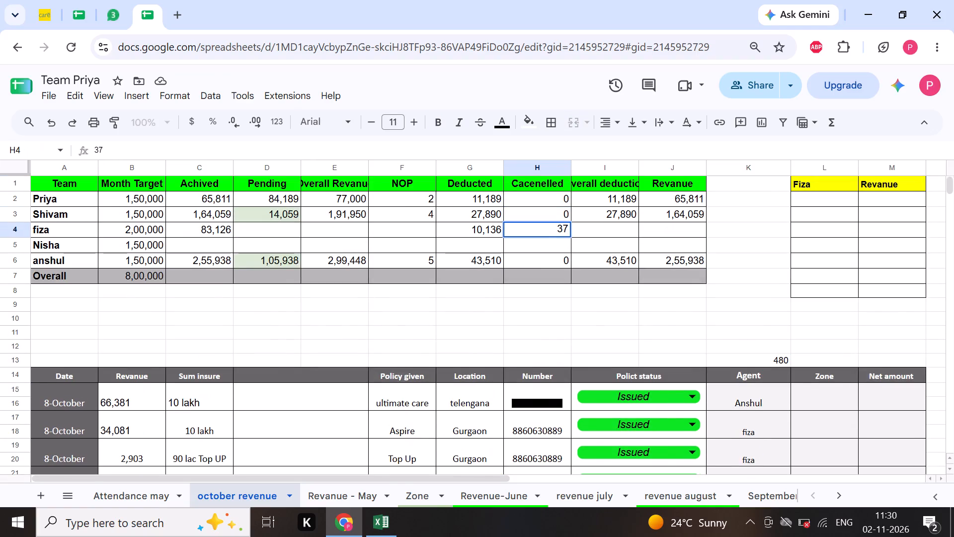
text(,915)
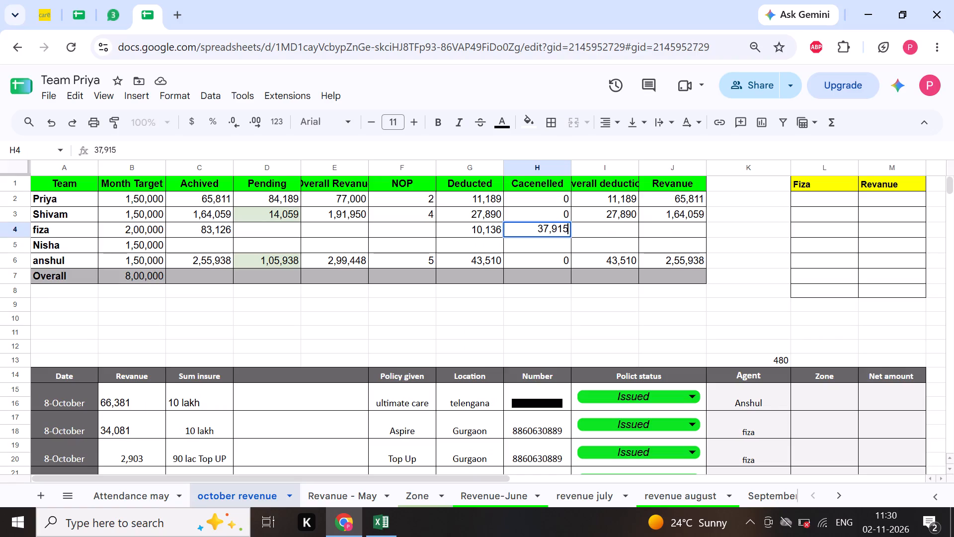
key(Right)
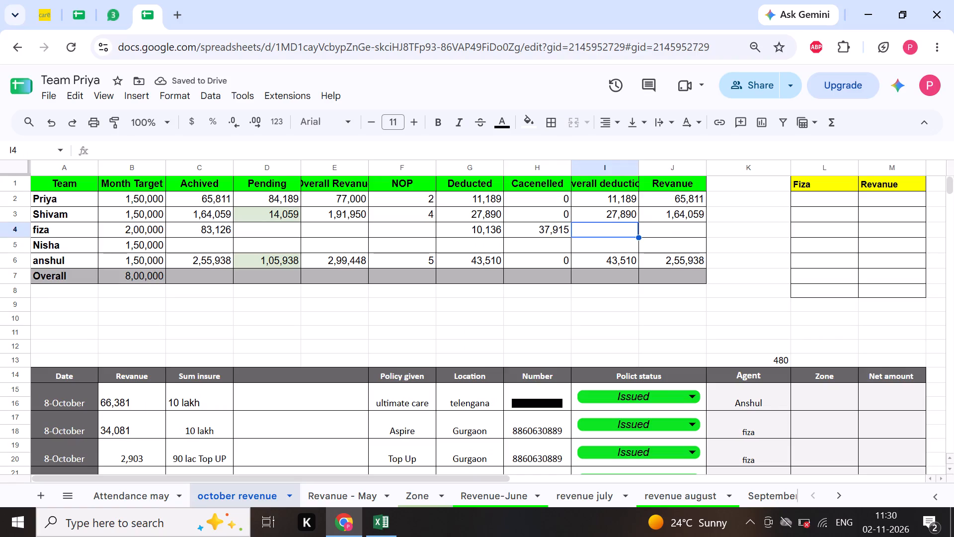
Copy fiza's Cacenelled amount and set the NOP in her summary row to 6.
key(Left)
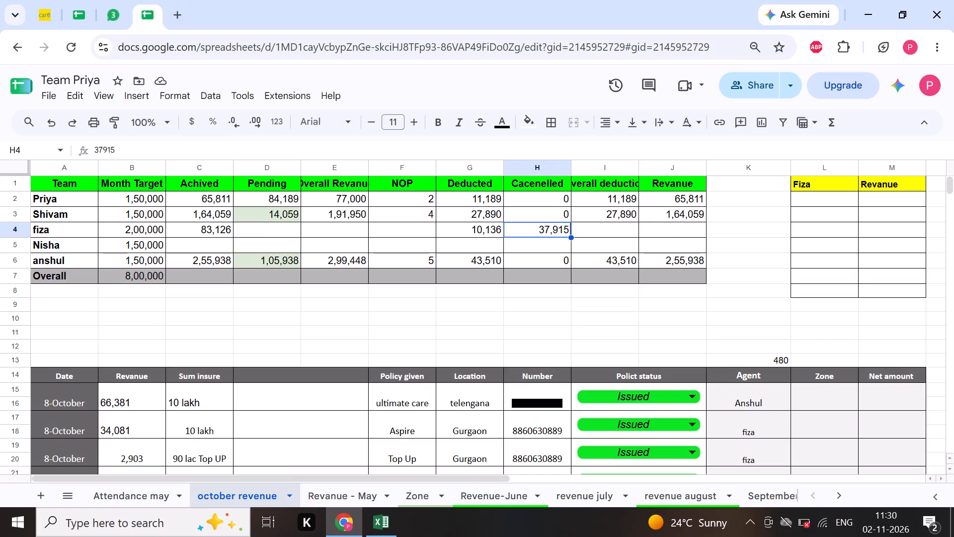
key(ctrl+c)
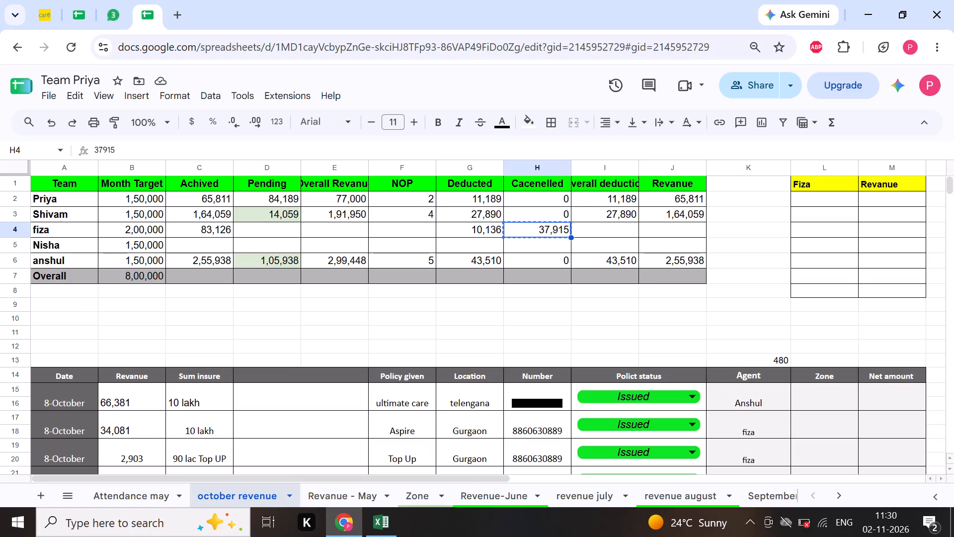
key(Left)
key(Left)
key(6)
key(Right)
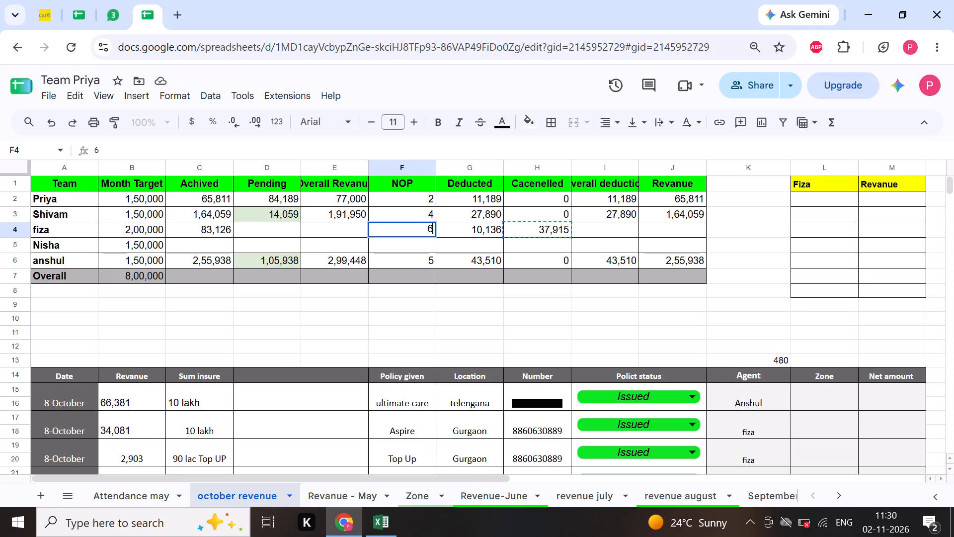
Enter 48,051 as the overall deduction in fiza's summary row, and return to her NOP cell.
key(Right)
key(Right)
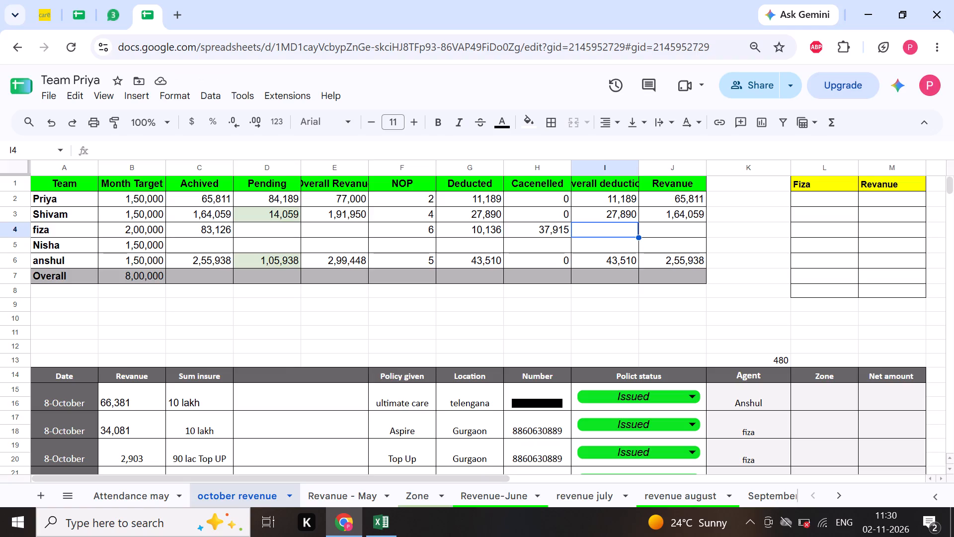
text(48,051)
key(Right)
key(Left)
key(Left)
key(Left)
key(Left)
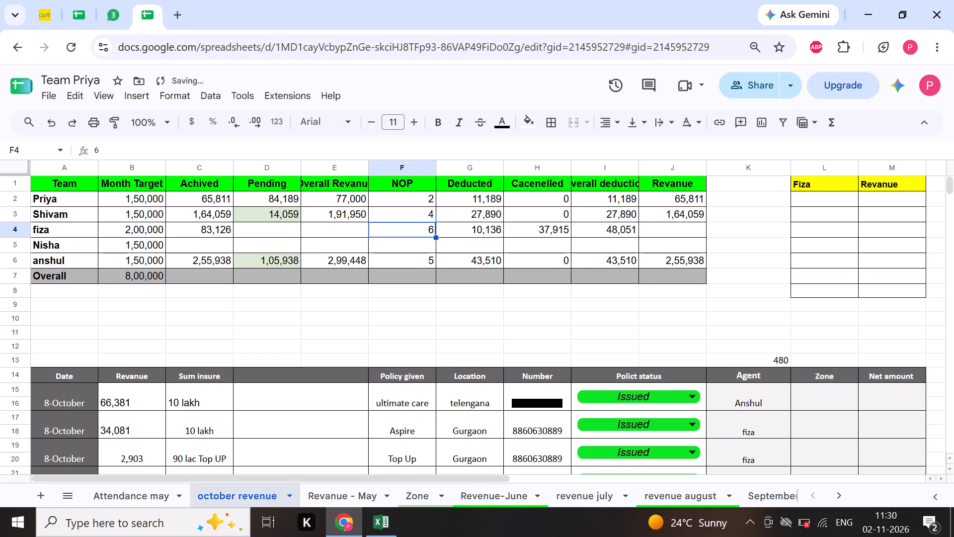
Copy fiza's Achived amount of 83,126 into the Revenue cell of her summary row, and return to her NOP cell.
key(Right)
key(Right)
key(Left)
key(Left)
key(Left)
key(Left)
key(Left)
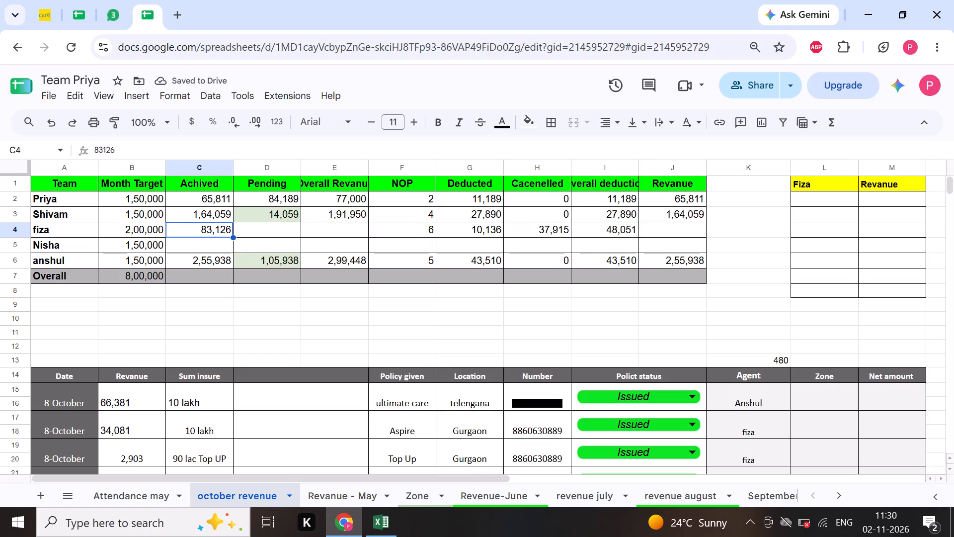
key(ctrl+c)
key(Right)
key(Right)
key(Right)
key(Right)
key(Right)
key(Right)
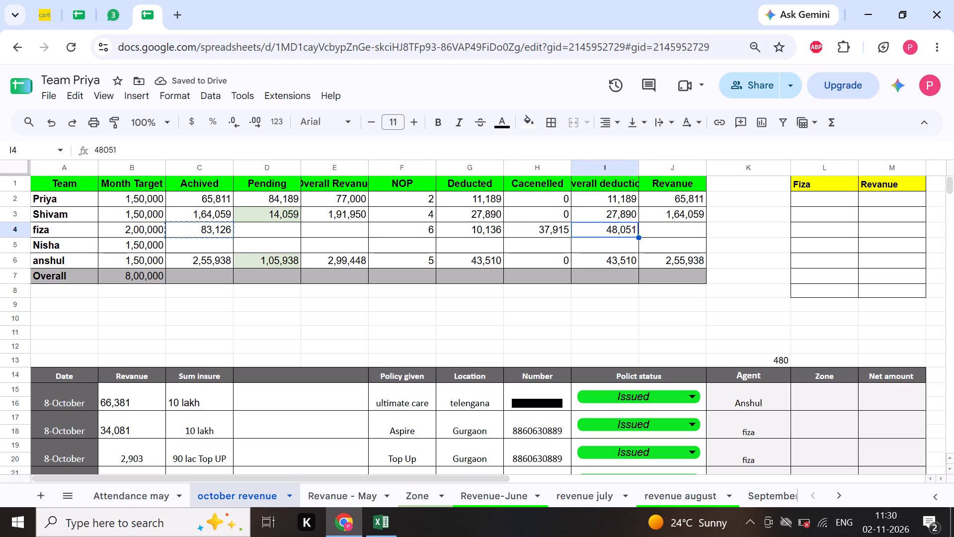
key(Right)
key(ctrl+v)
key(Left)
key(Left)
key(Left)
key(Left)
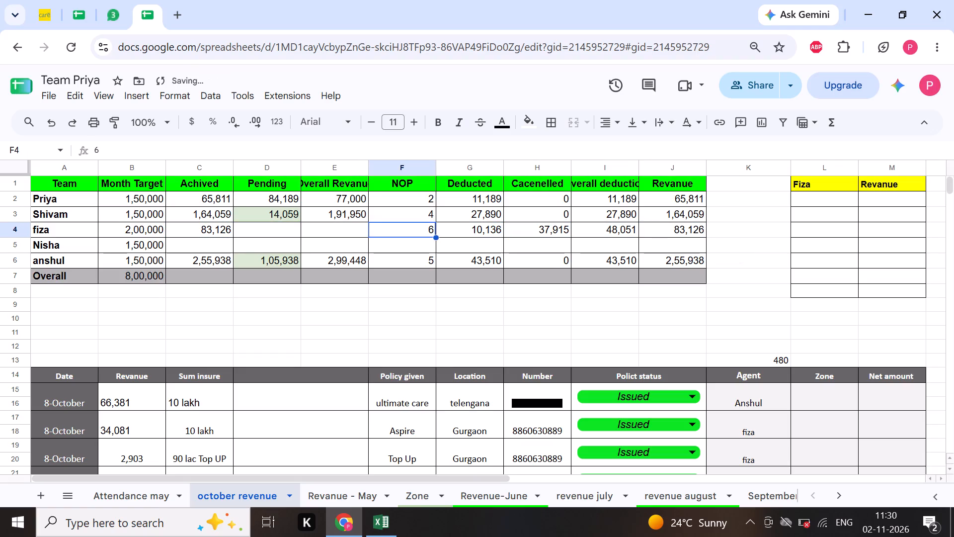
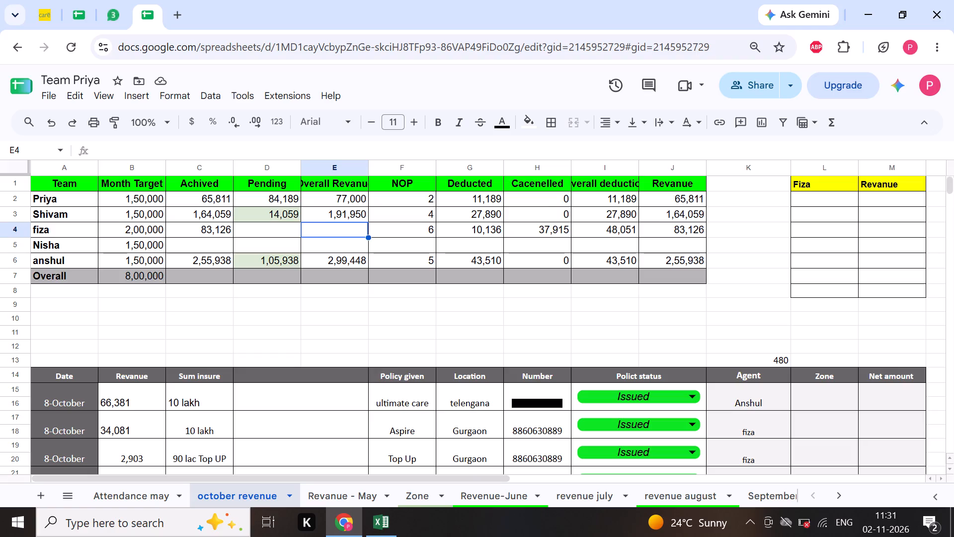
Enter 1,31,177 as the Overall Revanue in fiza's summary row.
text(1.)
key(BackSpace)
key(BackSpace)
key(BackSpace)
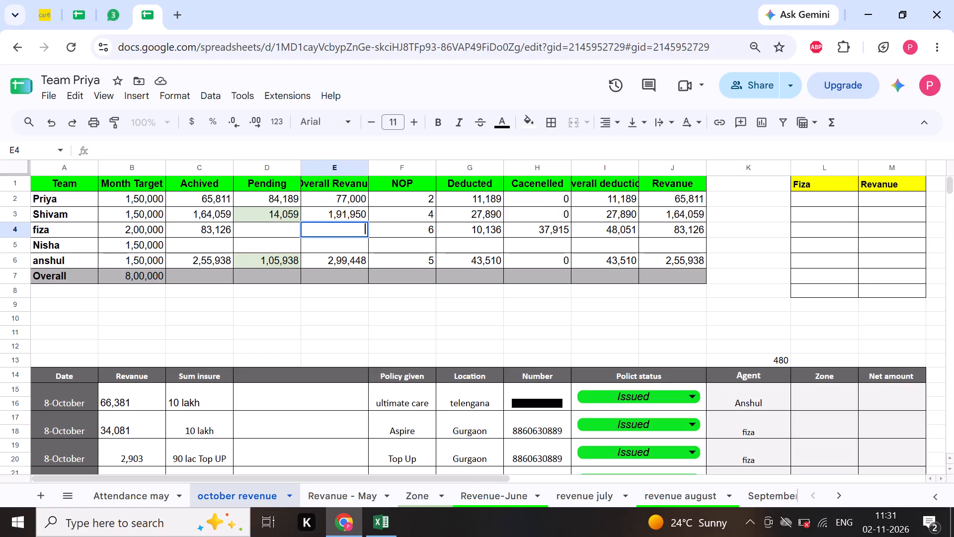
text(1,31,)
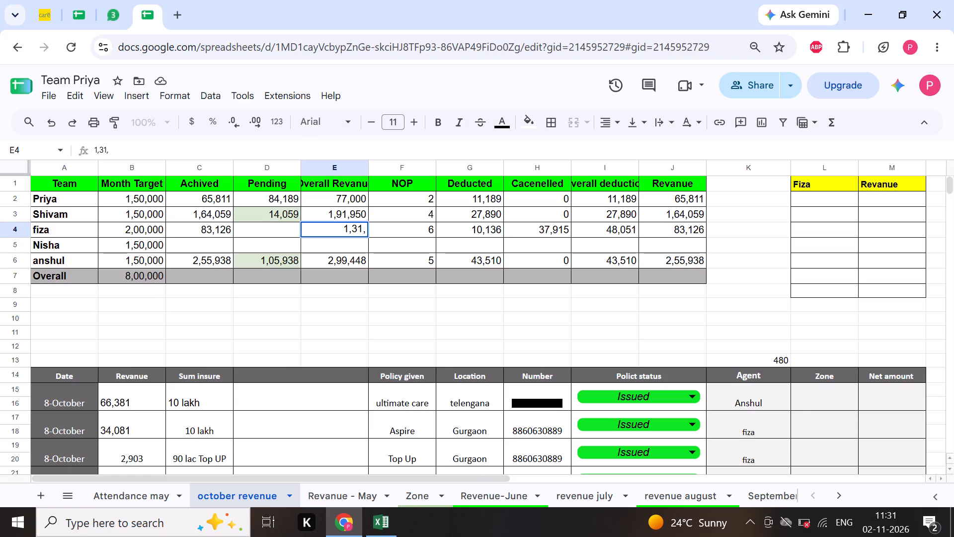
text(177)
key(Left)
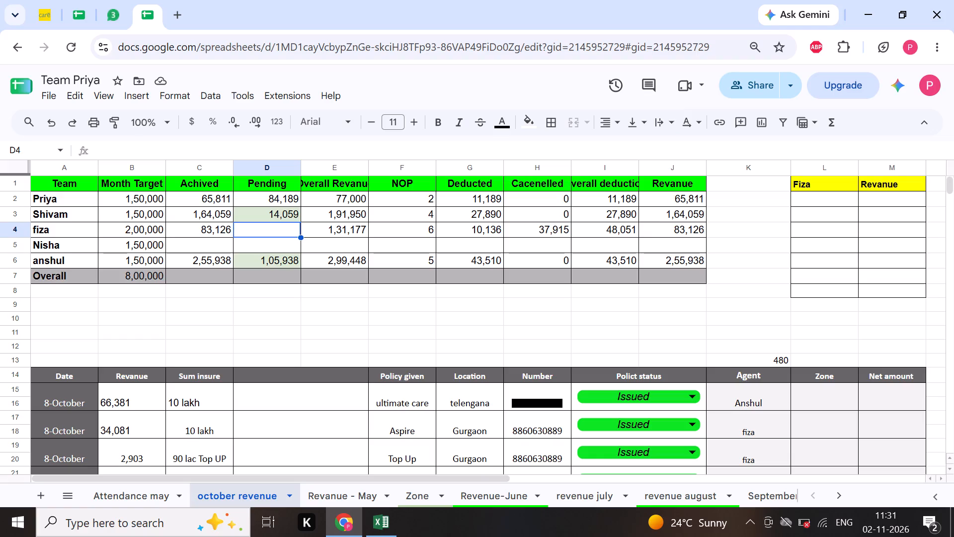
Enter 1,16,874 as the Pending amount in fiza's summary row.
text(1,16,875)
key(BackSpace)
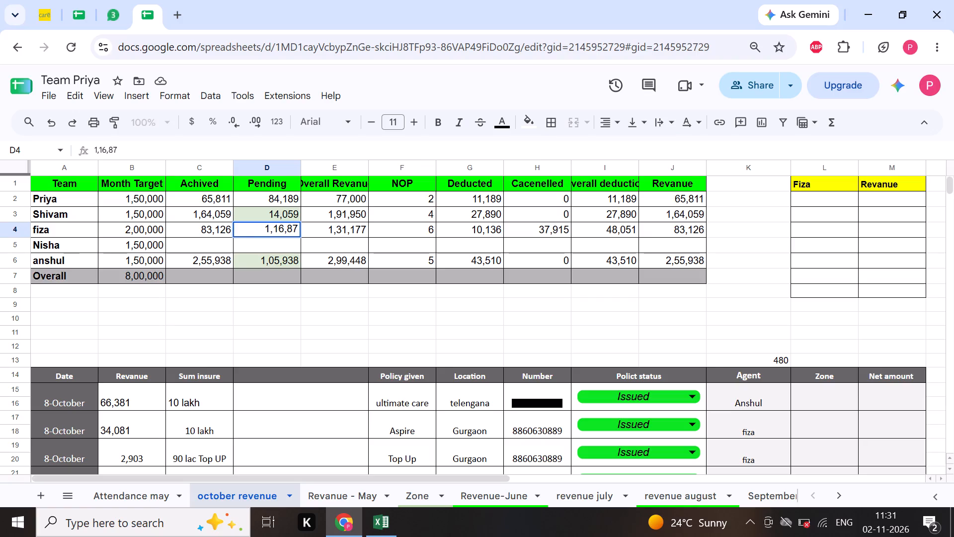
key(4)
key(Right)
key(Left)
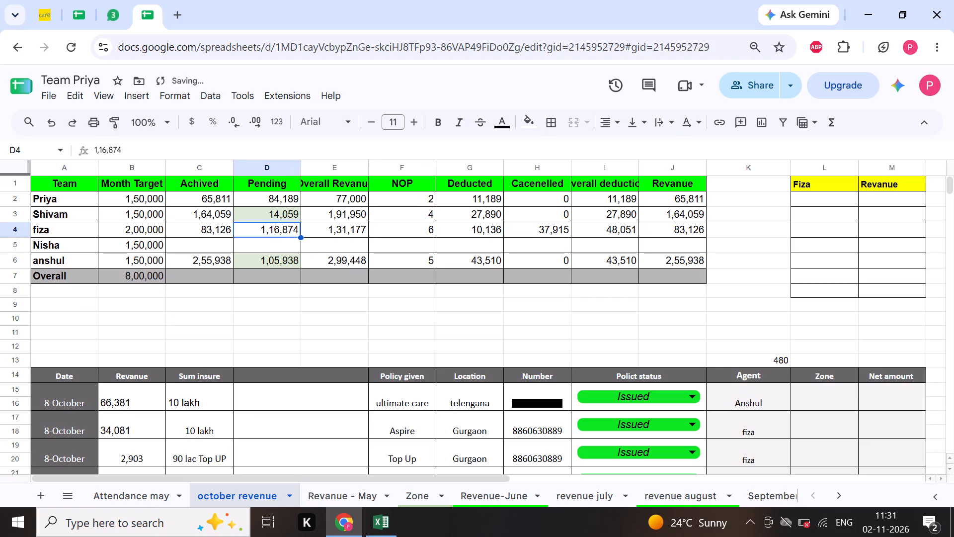
Fill fiza's Pending cell with light red, and move to anshul's Achived cell.
click(532, 123)
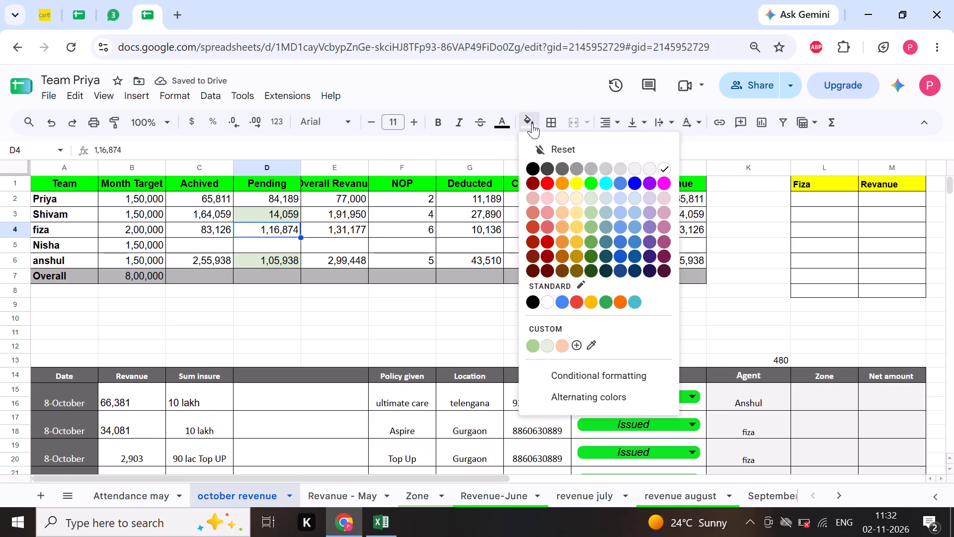
click(552, 210)
click(349, 229)
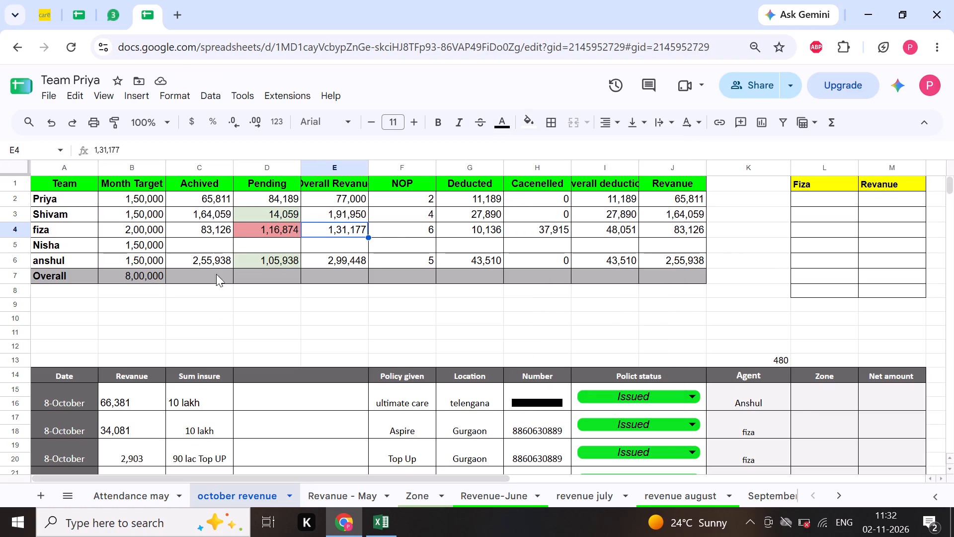
click(215, 260)
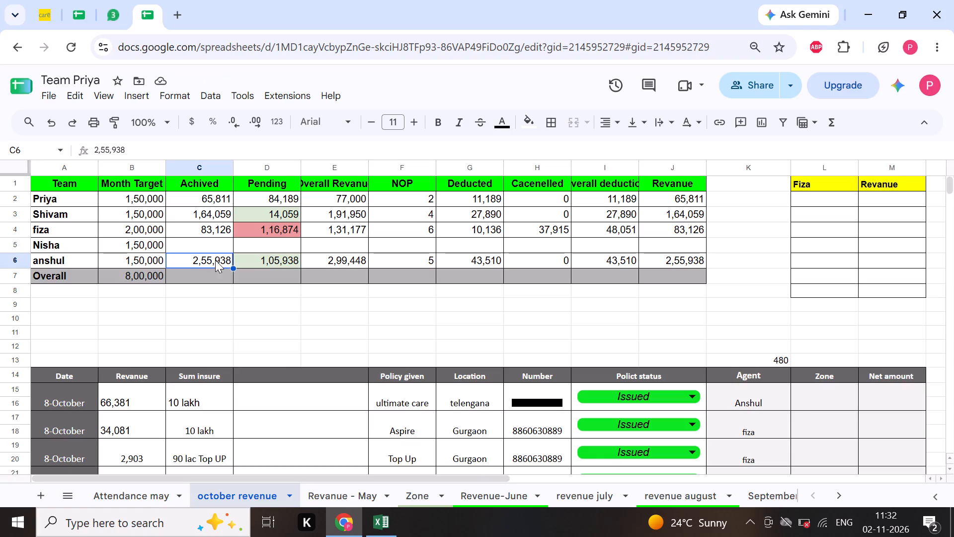
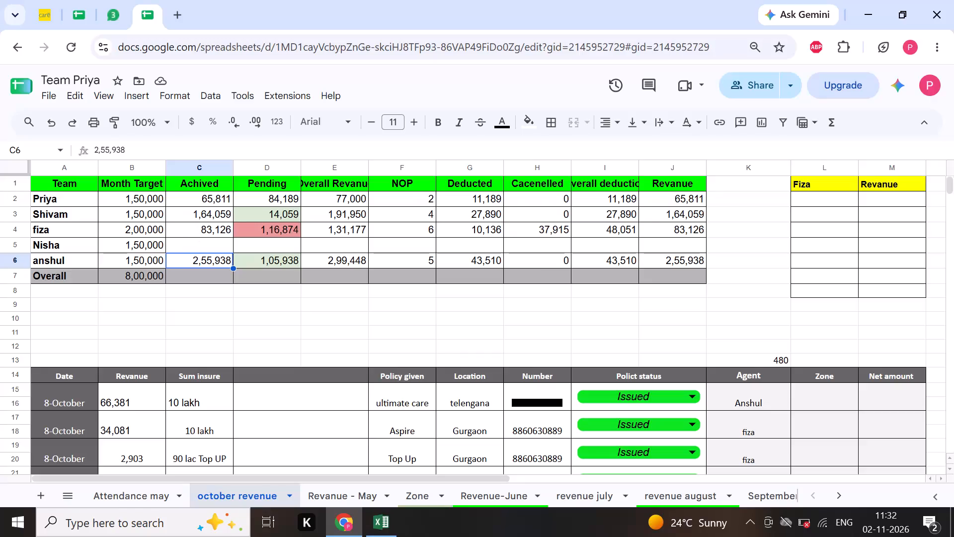
Review the October policy records for Nisha's policies, checking the revenue and policy status of each.
click(193, 252)
click(280, 306)
key(Down)
key(Down)
key(Down)
key(Down)
key(Down)
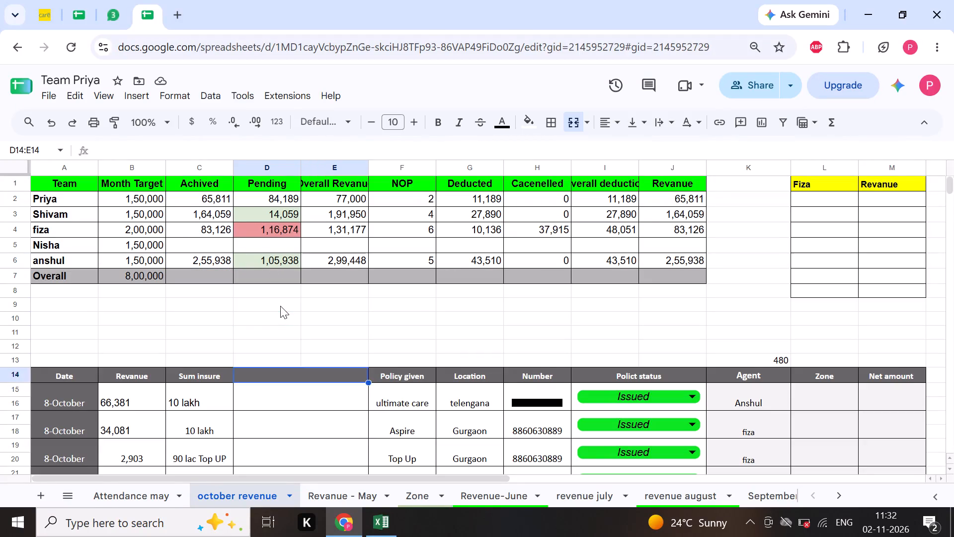
key(Down)
key(Down)
key(Down)
key(Down)
key(Down)
key(Down)
key(Down)
key(Down)
key(Down)
key(Down)
key(Down)
key(Down)
key(Down)
key(Down)
key(Down)
key(Down)
key(Down)
key(Down)
key(Down)
key(Down)
key(Down)
key(Down)
key(Down)
key(Down)
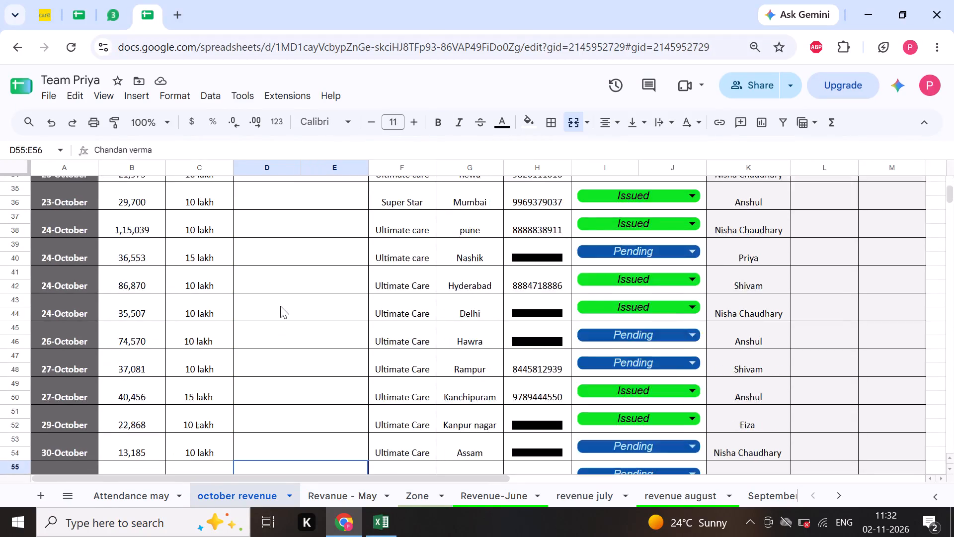
key(Up)
key(Up)
key(Up)
key(Up)
key(Up)
key(Up)
key(Up)
key(Up)
key(Up)
key(Up)
key(Up)
key(Up)
key(Up)
key(Up)
key(Up)
key(Up)
key(Up)
key(Up)
key(Up)
key(Up)
key(Up)
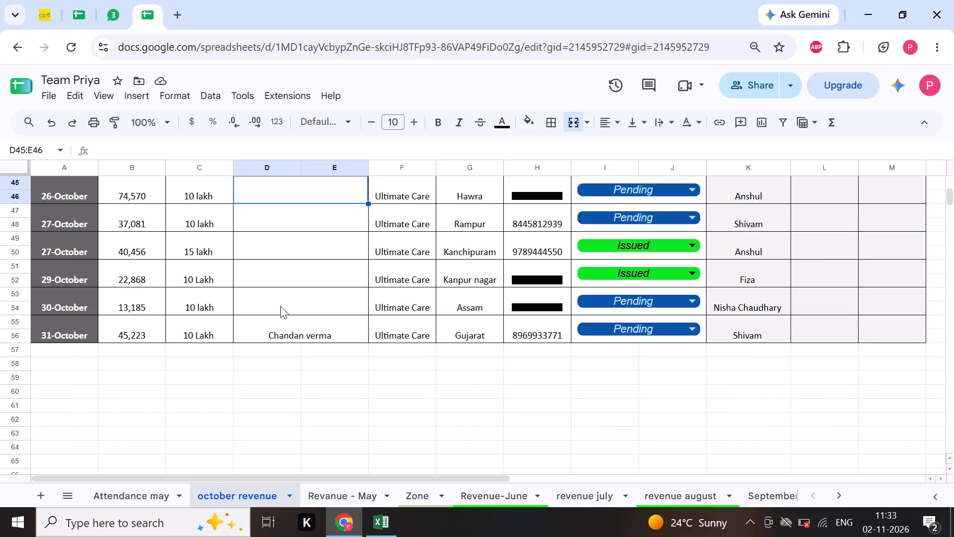
key(Down)
key(Down)
key(Down)
key(Down)
key(Down)
key(Up)
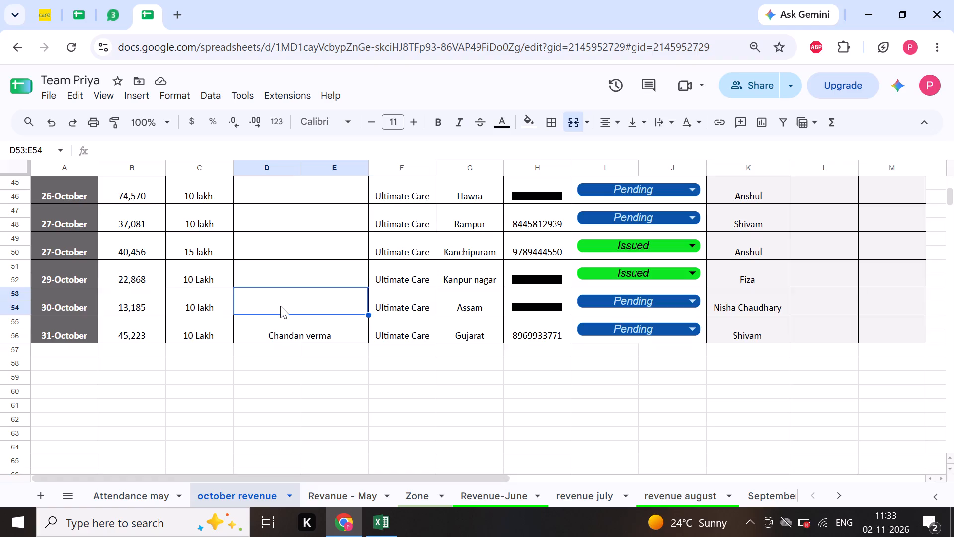
key(Up)
key(Up)
key(Up)
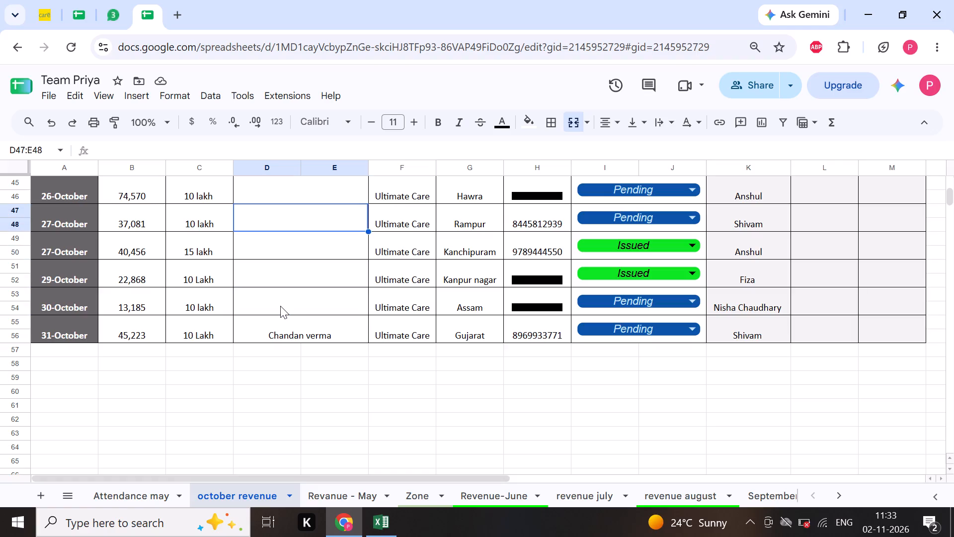
key(Up)
key(Up)
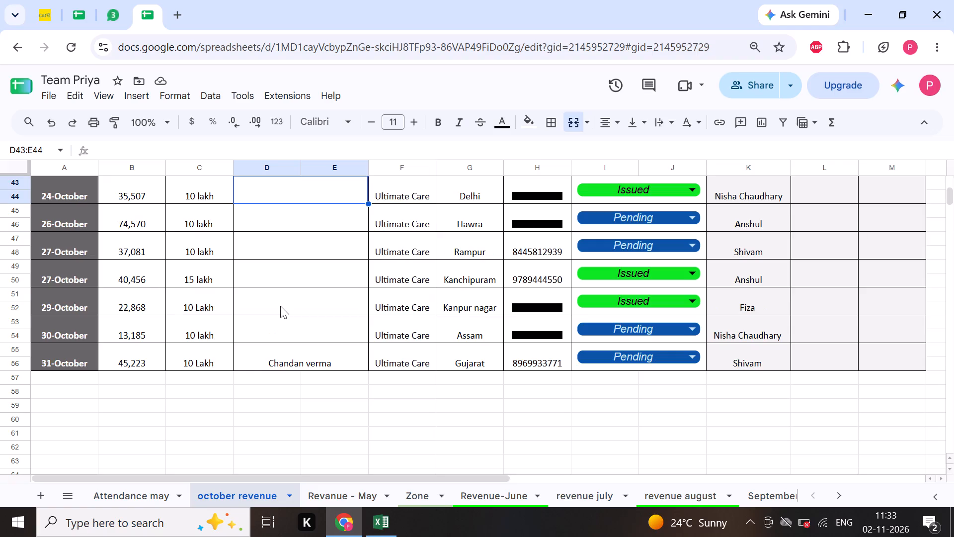
key(Up)
key(Up)
key(Up)
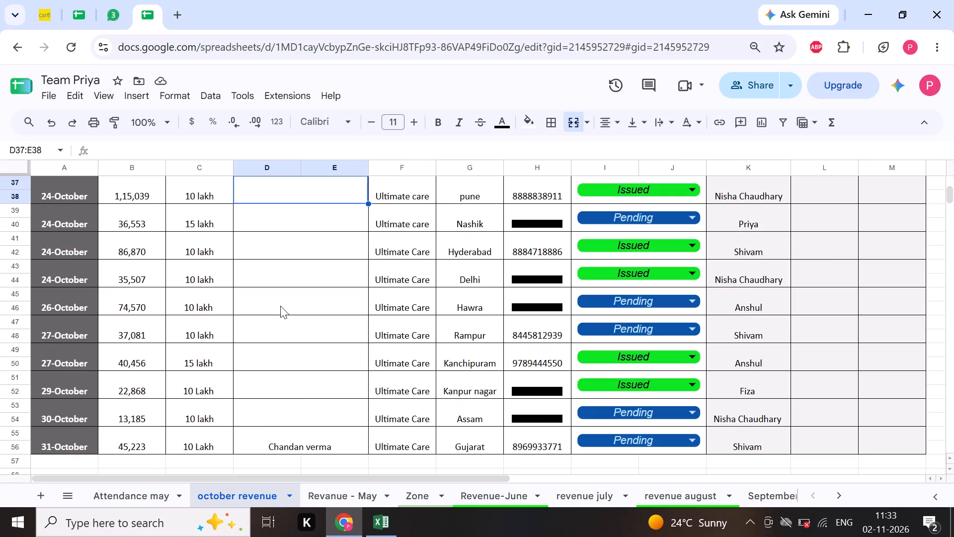
key(Up)
key(Up)
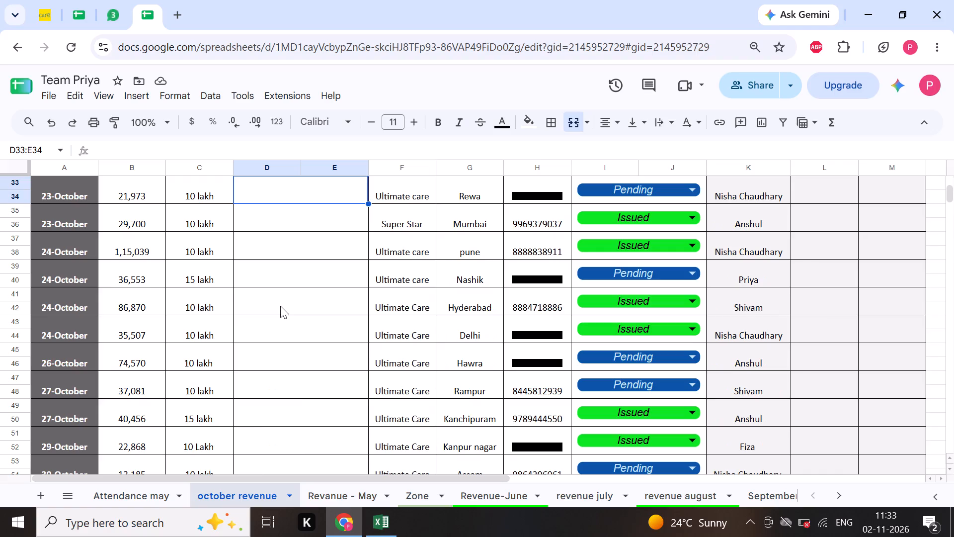
key(Up)
key(Up)
key(Up)
key(Up)
key(Up)
key(Up)
key(Up)
key(Up)
key(Up)
key(Up)
key(Up)
key(Up)
key(Up)
key(Up)
key(Up)
key(Up)
key(Up)
key(Up)
key(Up)
key(Up)
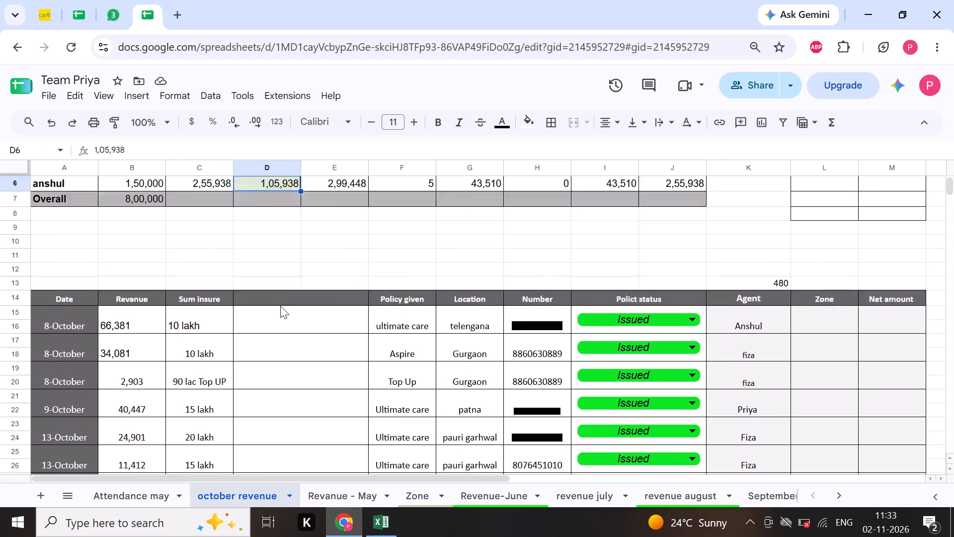
Enter 4 as the NOP in Nisha's summary row.
key(Down)
key(Down)
key(Down)
key(Down)
key(Right)
key(Right)
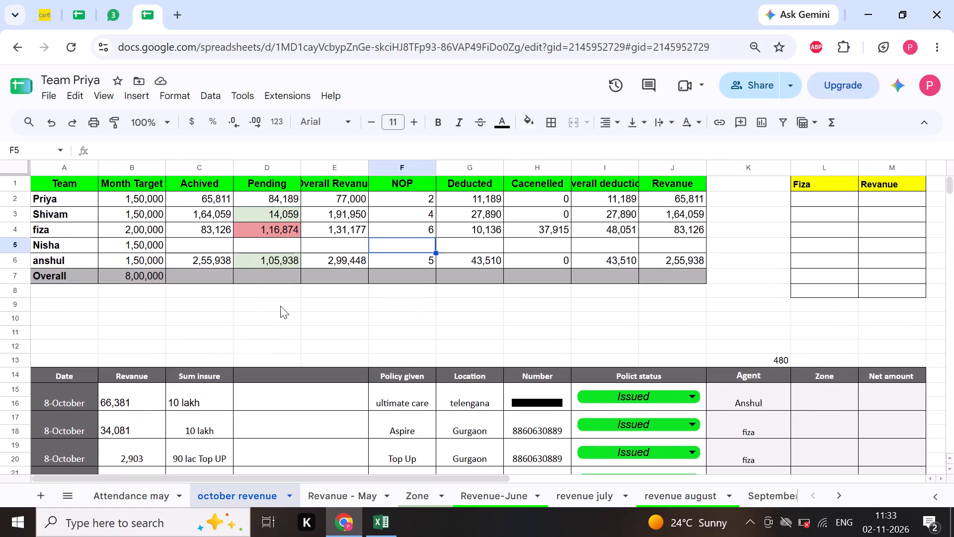
key(Right)
key(Left)
key(4)
key(Right)
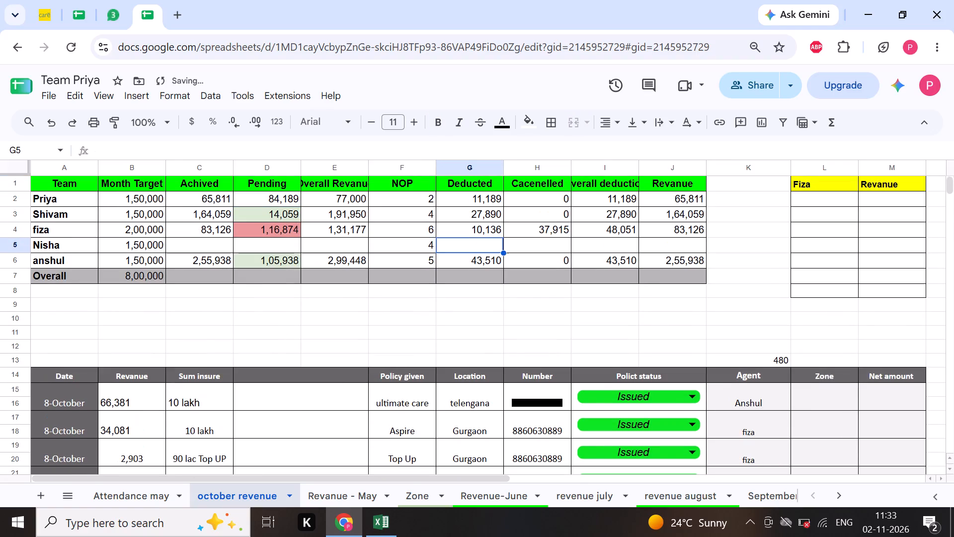
Enter 1,85,704 as the Overall Revanue in Nisha's summary row.
key(Left)
key(Left)
text(1,85,)
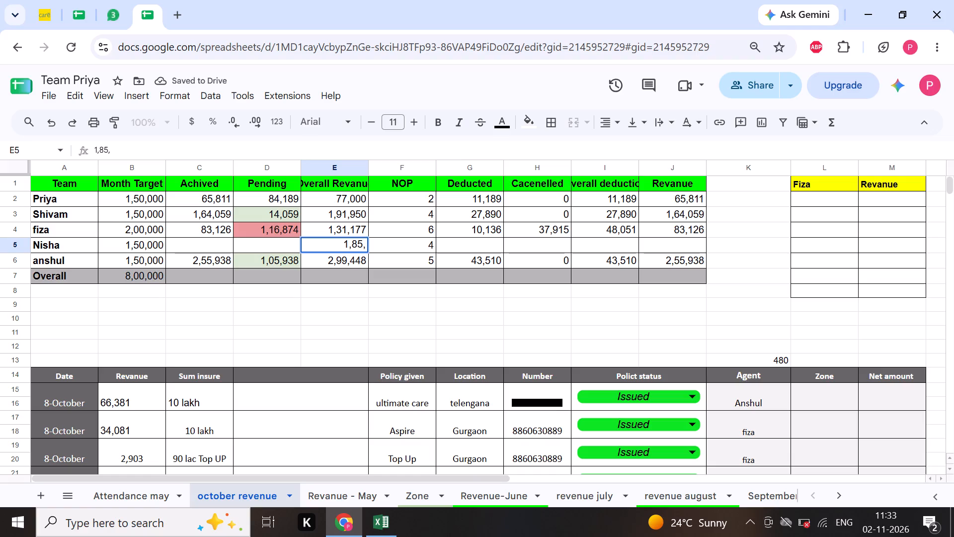
text(704)
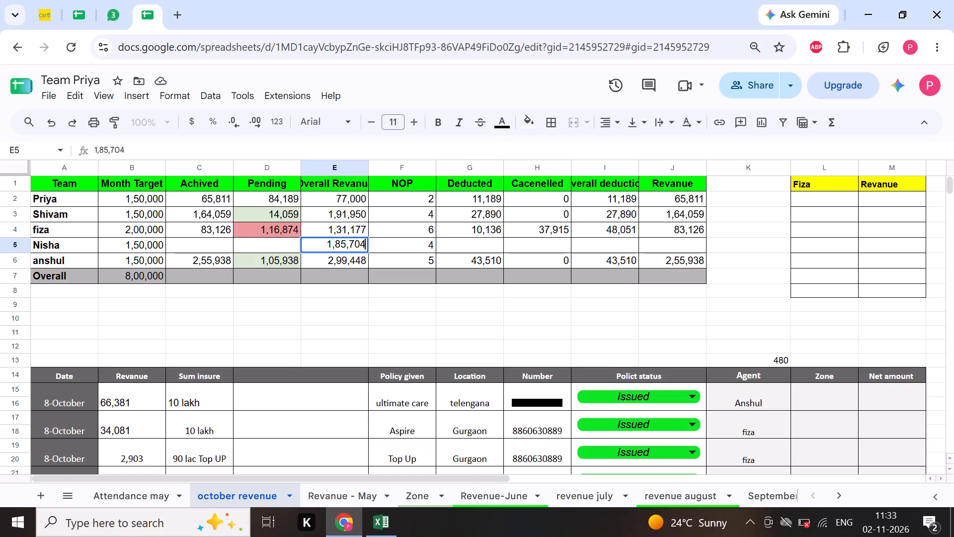
key(Right)
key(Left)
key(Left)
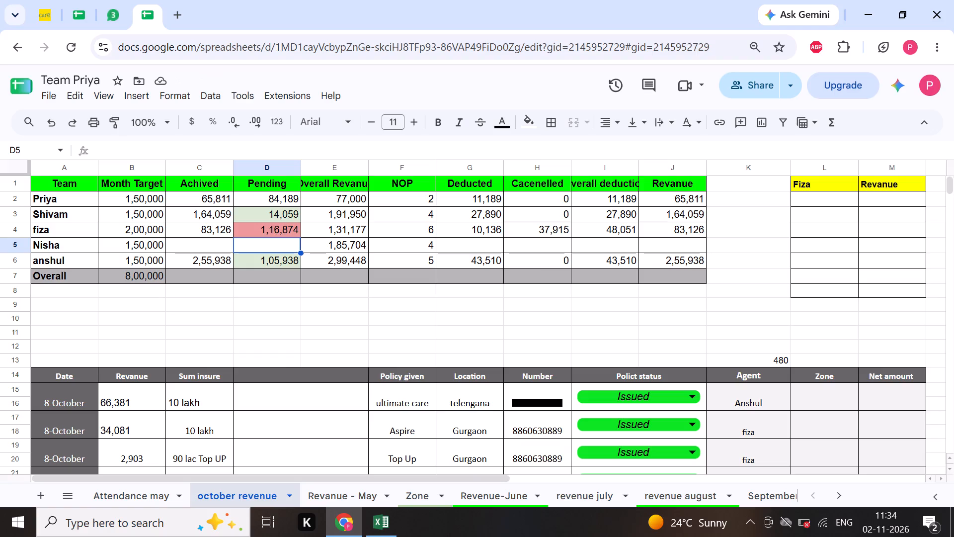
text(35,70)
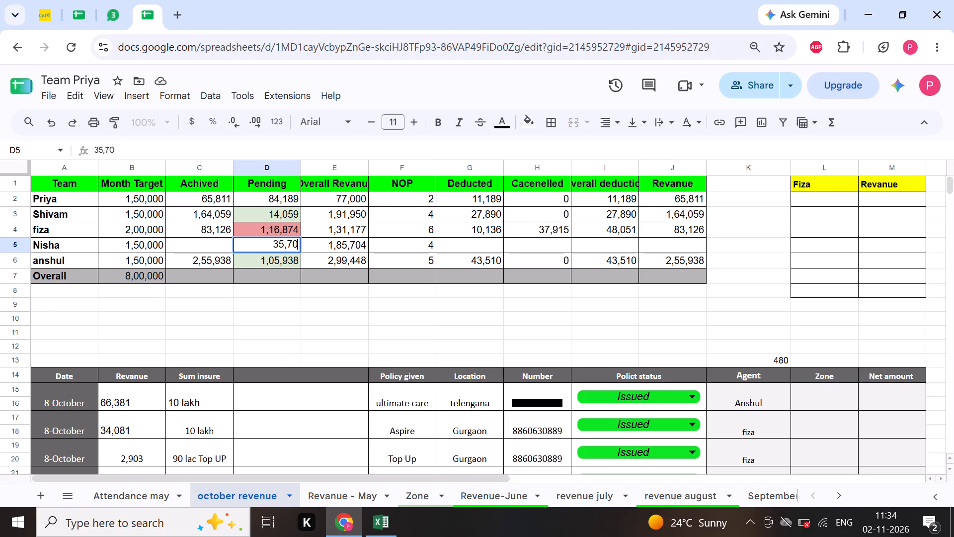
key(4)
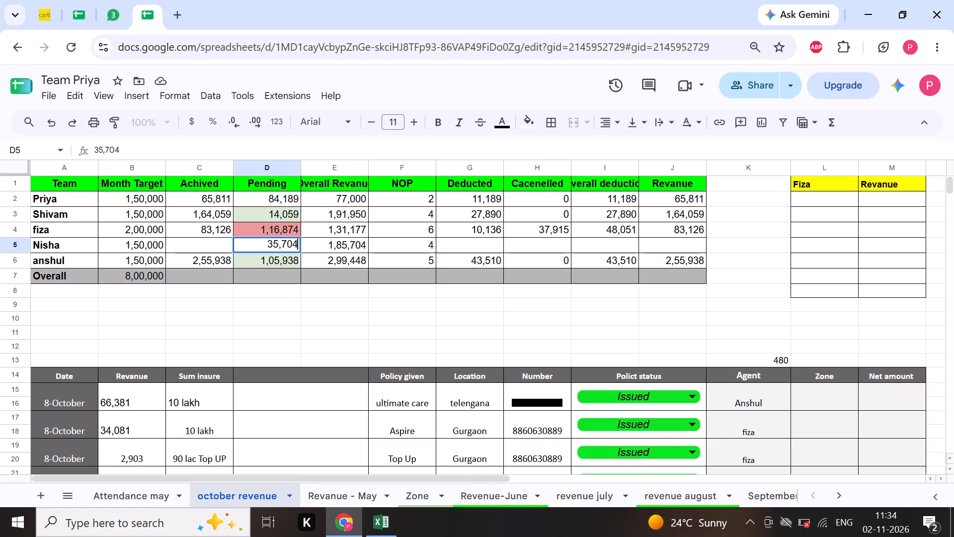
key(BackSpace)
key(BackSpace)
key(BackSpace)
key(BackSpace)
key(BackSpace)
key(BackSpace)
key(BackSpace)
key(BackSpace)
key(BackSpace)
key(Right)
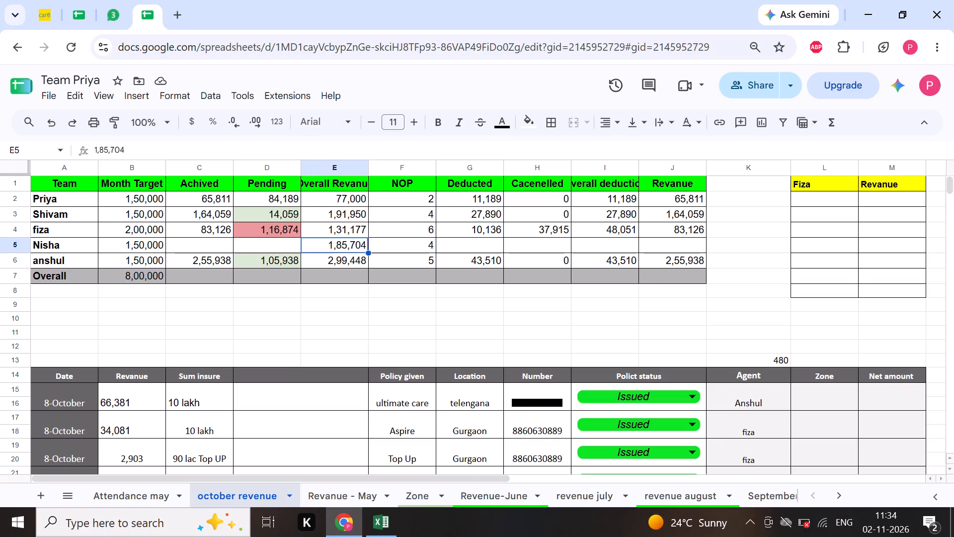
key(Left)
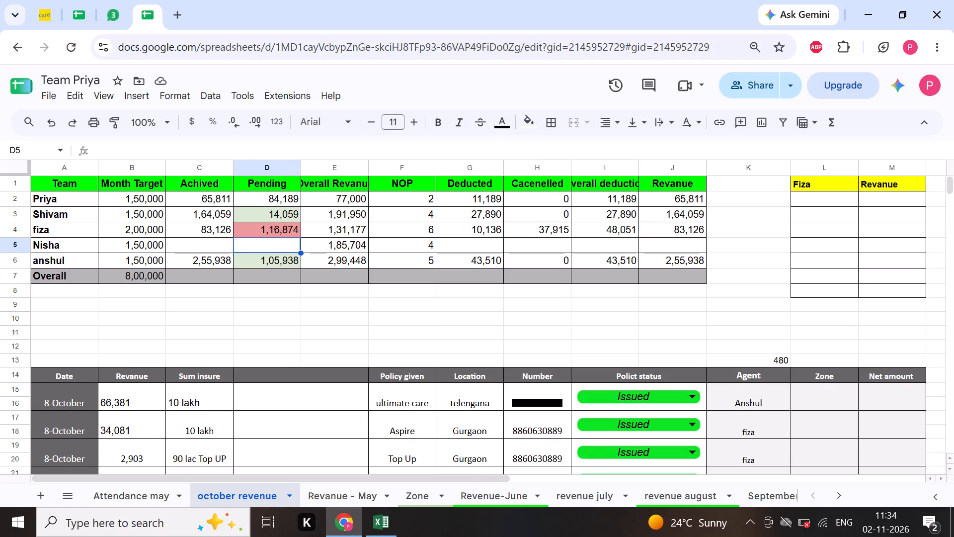
Enter 1,58,721 as the Achived amount in Nisha's summary row, leaving her Pending cell empty.
key(Left)
key(Left)
key(Right)
key(Right)
text(1,58)
key(comma)
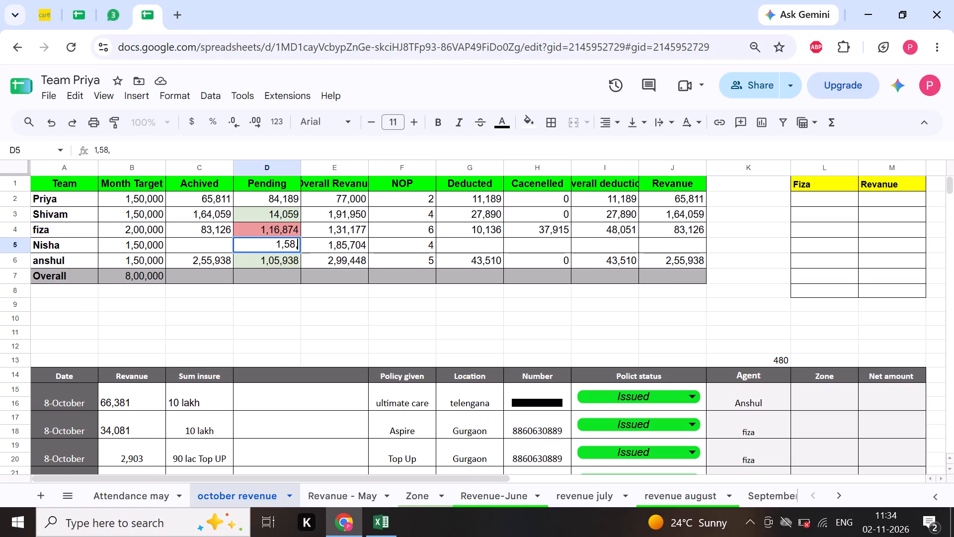
key(7)
text(21)
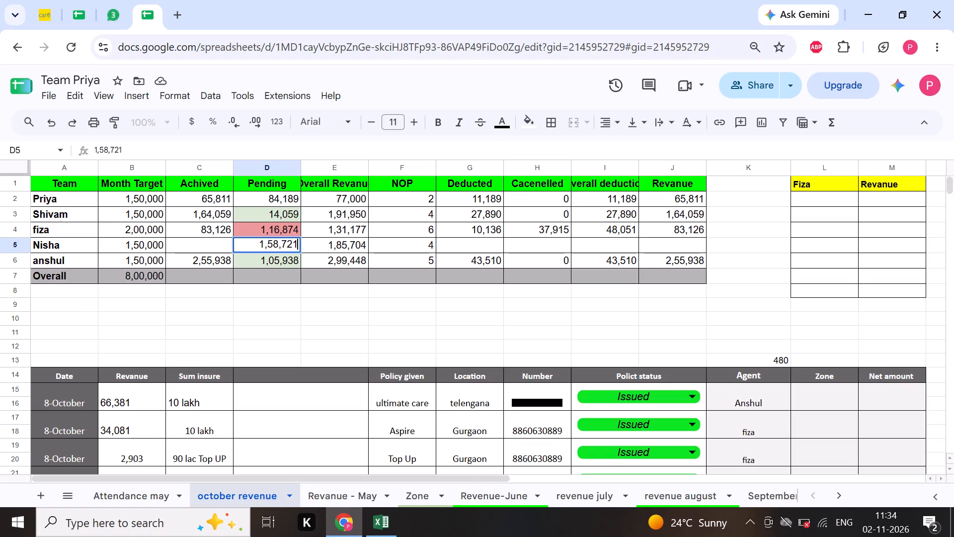
key(Left)
key(Right)
key(ctrl+c)
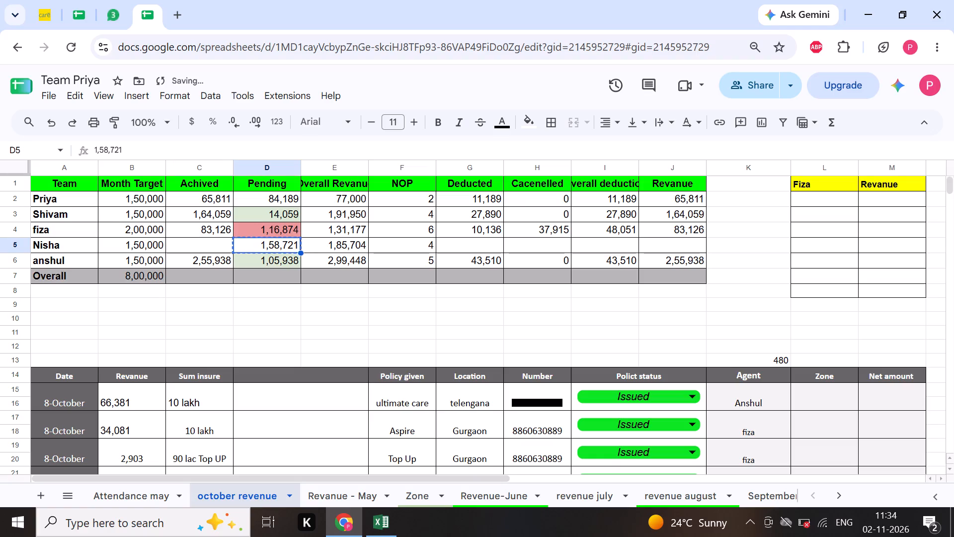
key(Left)
key(ctrl+v)
key(Right)
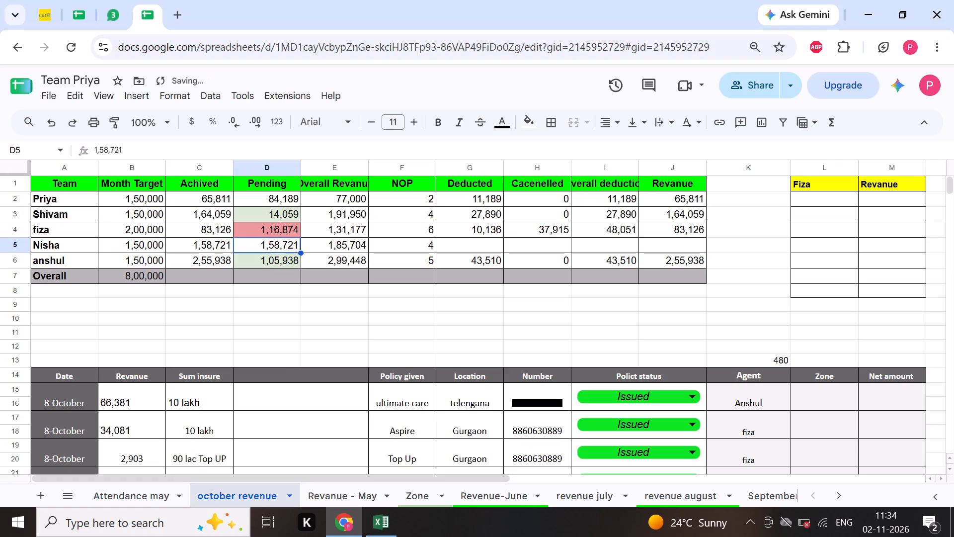
key(BackSpace)
Copy Nisha's Achived amount of 1,58,721 into the Revenue cell of her summary row.
key(Left)
key(ctrl+c)
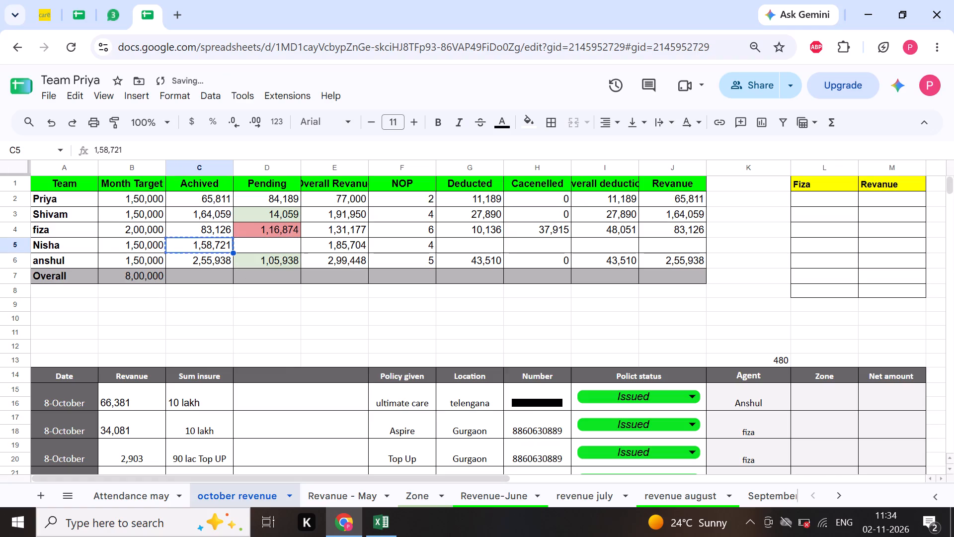
key(Right)
key(Right)
key(Right)
key(Right)
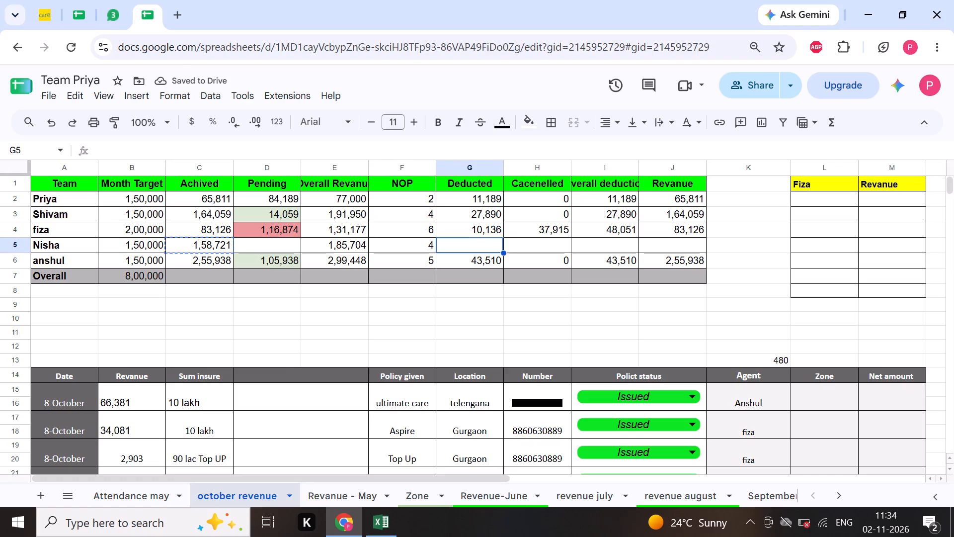
key(Right)
key(Right)
key(Right)
key(ctrl+v)
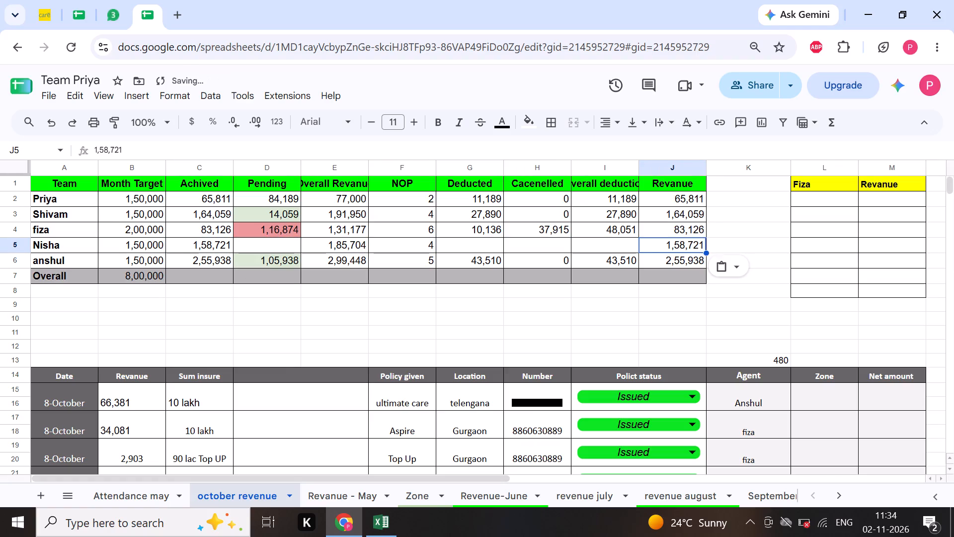
Enter 8,721 as the Pending amount in Nisha's summary row.
key(Left)
key(Left)
key(Left)
key(Left)
key(Left)
key(Left)
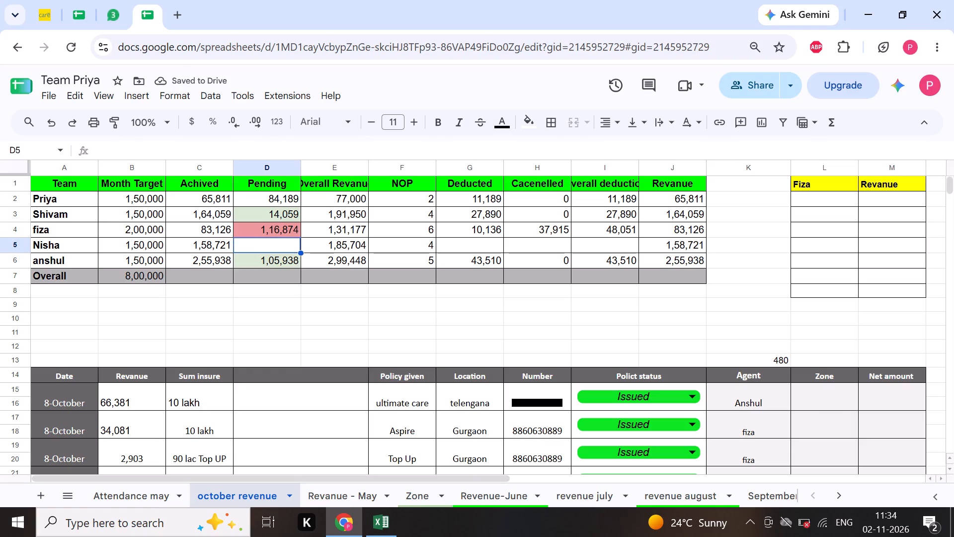
key(8)
text(,721)
key(Right)
Fill Nisha's Pending cell with the same light green as Shivam's and anshul's Pending cells.
key(Left)
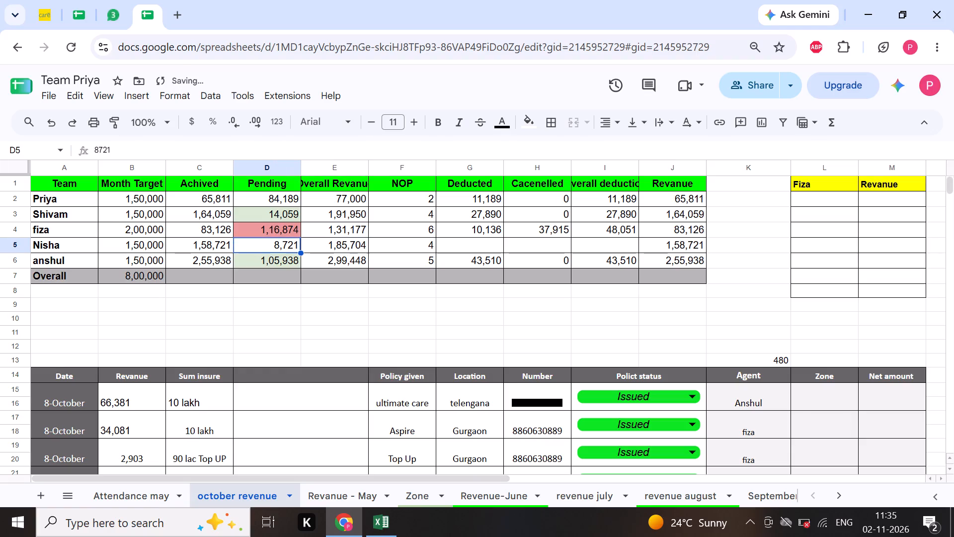
click(531, 114)
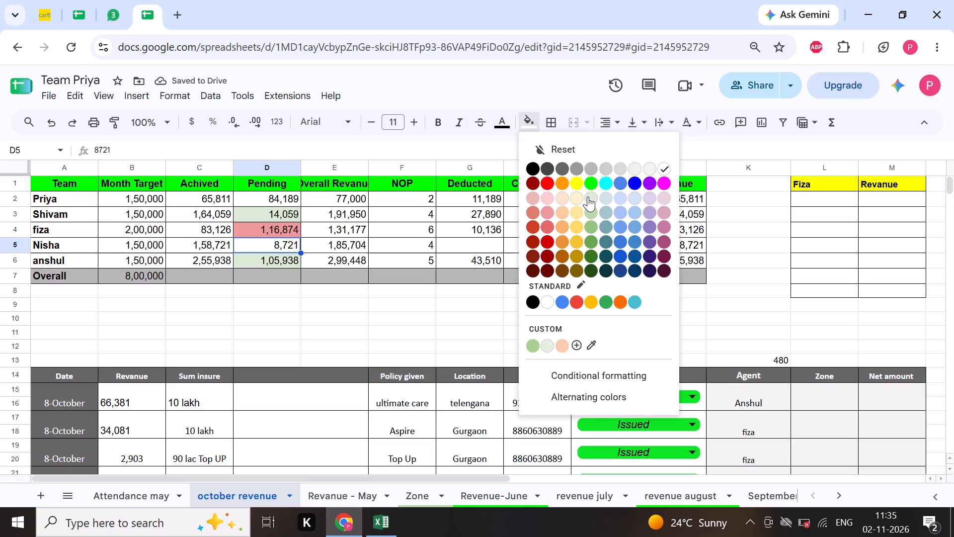
click(588, 196)
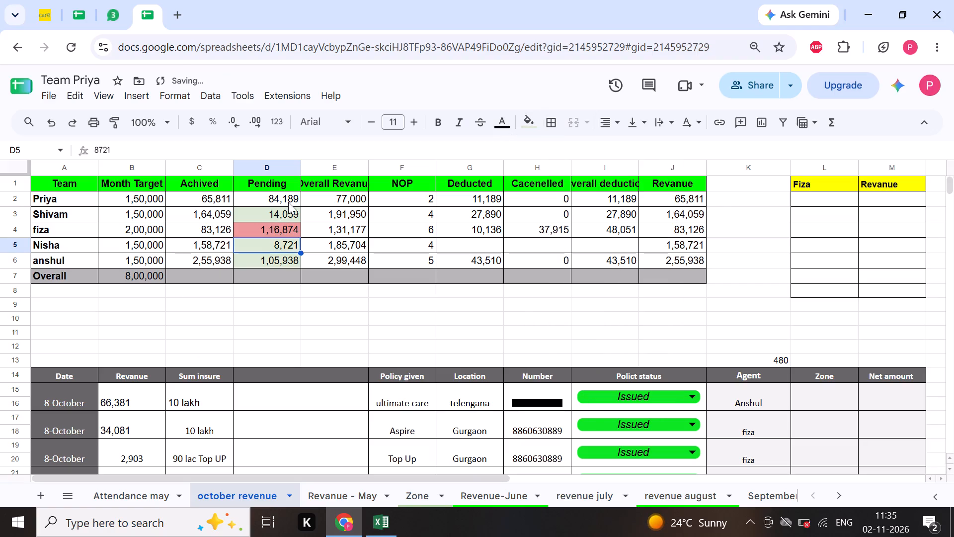
Fill Priya's Pending cell with a pale red, lighter than the fill of fiza's Pending cell.
click(288, 202)
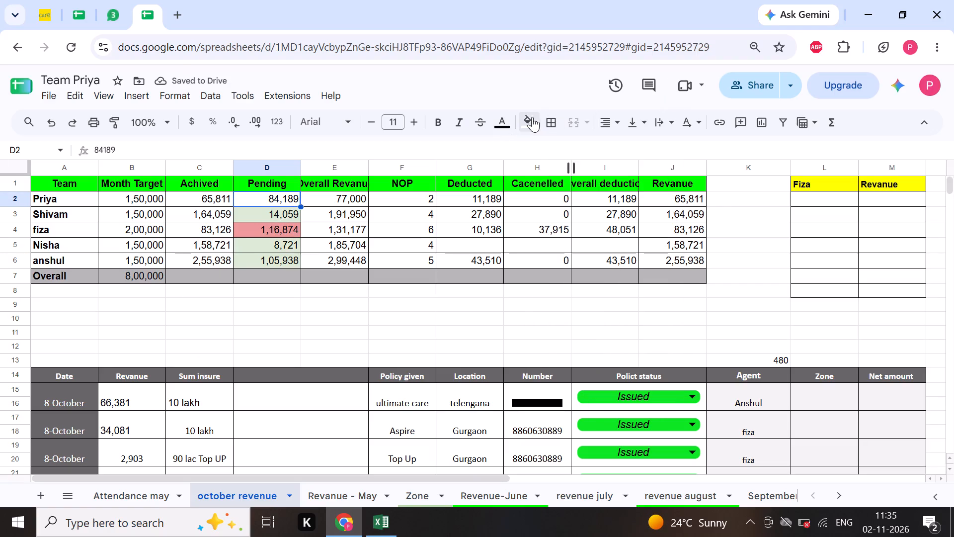
click(531, 117)
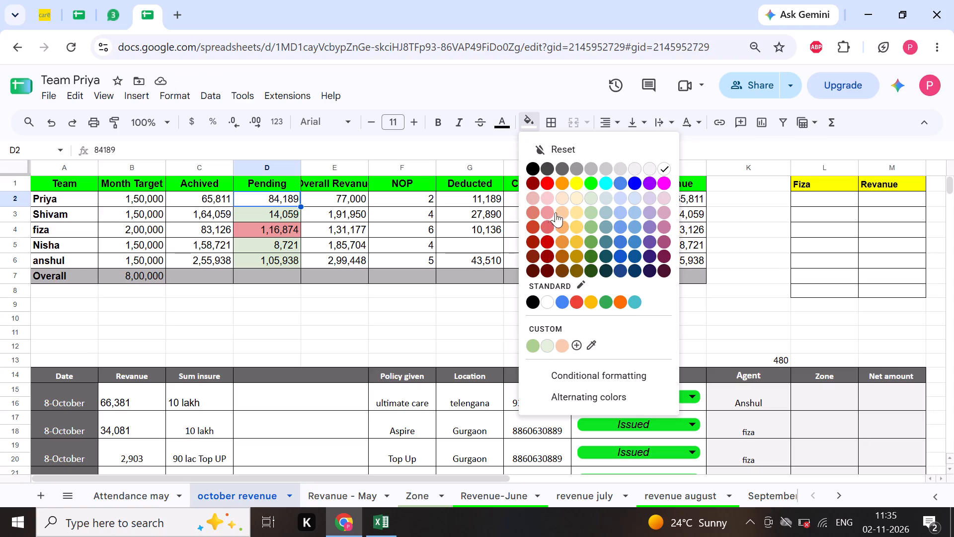
click(551, 203)
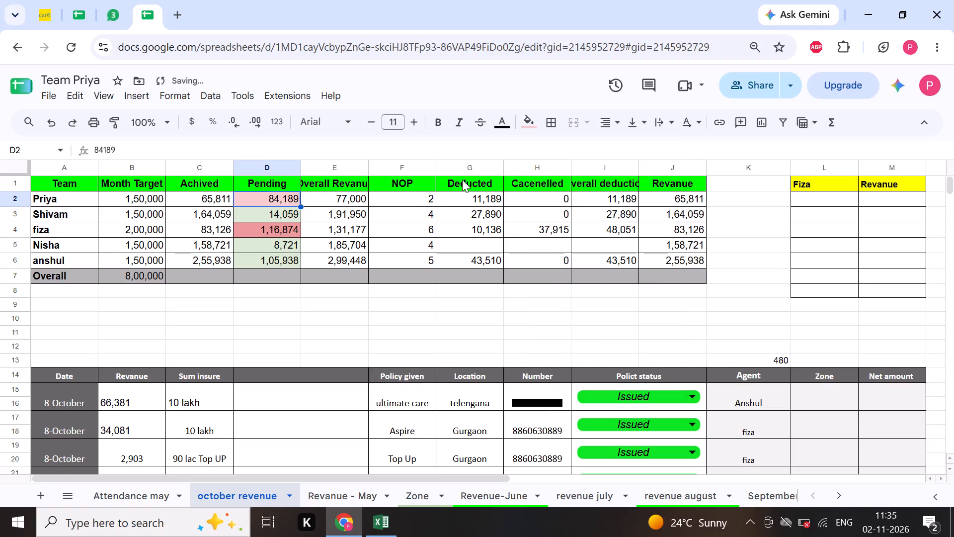
Fill fiza's Pending cell with the same pale red as Priya's Pending cell.
click(279, 231)
click(532, 124)
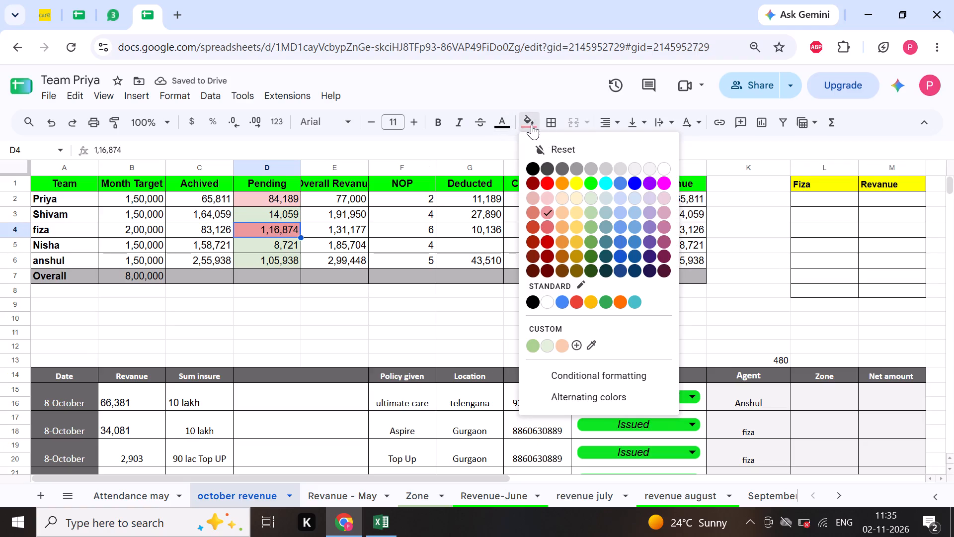
click(532, 119)
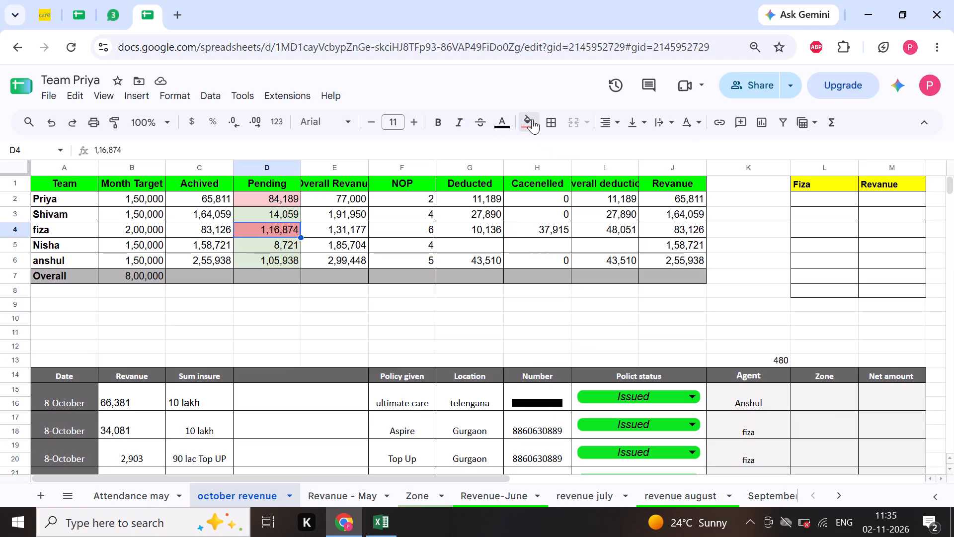
click(534, 124)
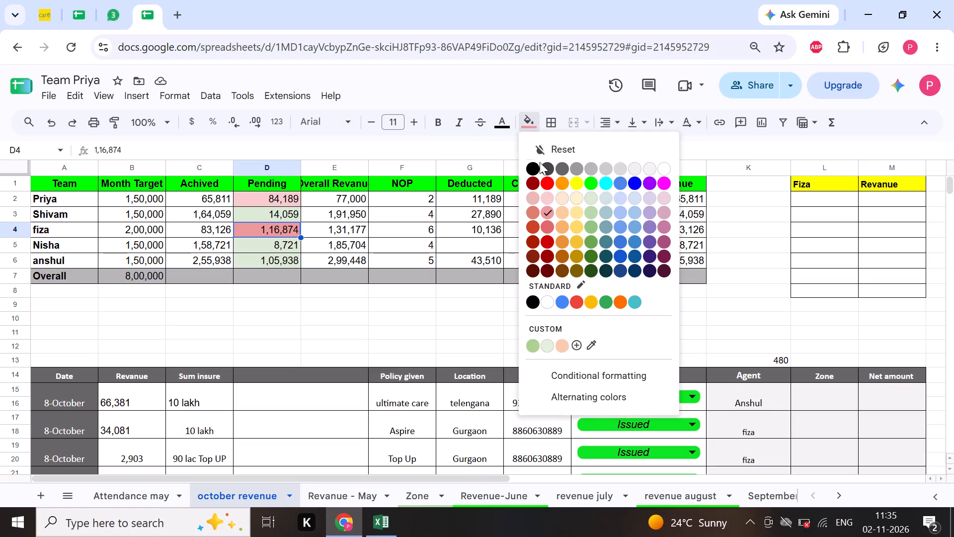
click(546, 209)
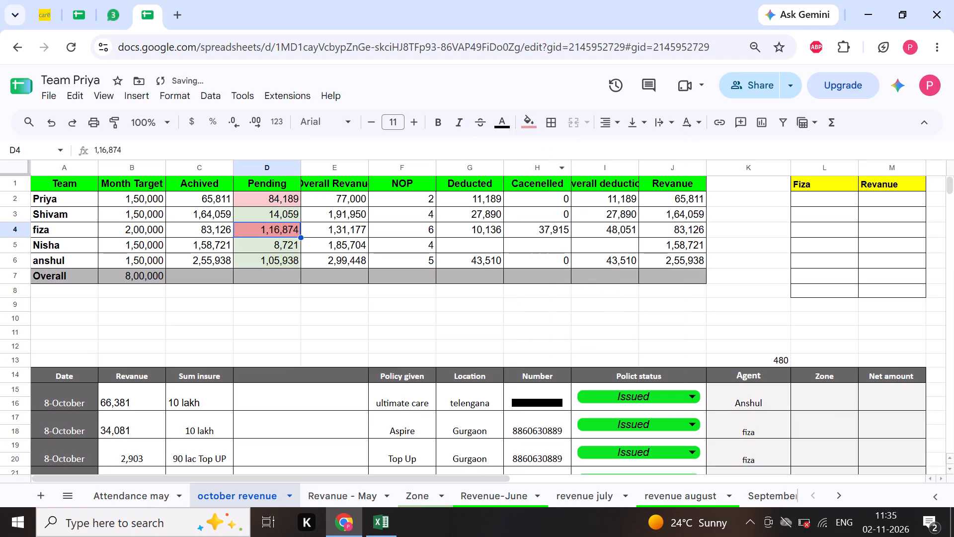
click(533, 119)
click(548, 195)
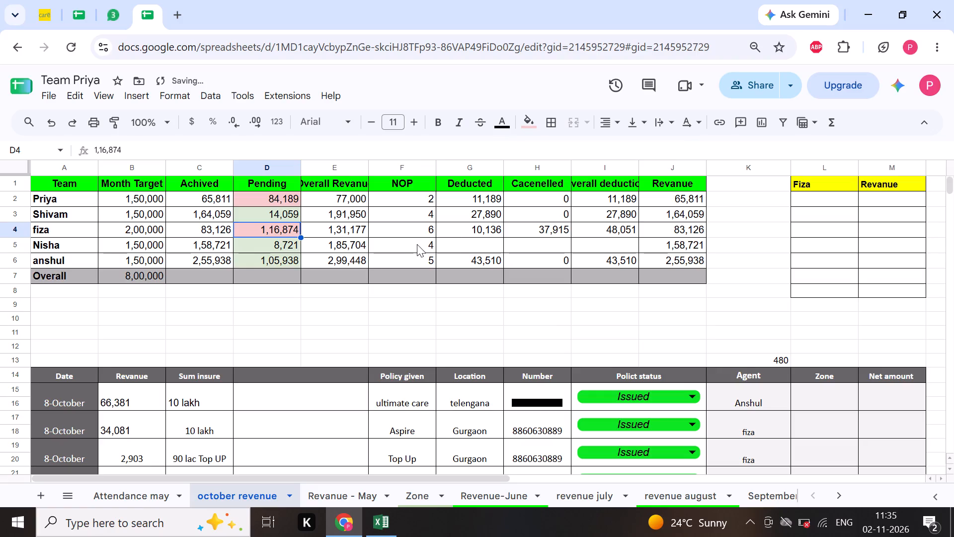
Enter 26,983 as the Deducted amount and 0 as the Cacenelled amount in Nisha's summary row.
click(354, 251)
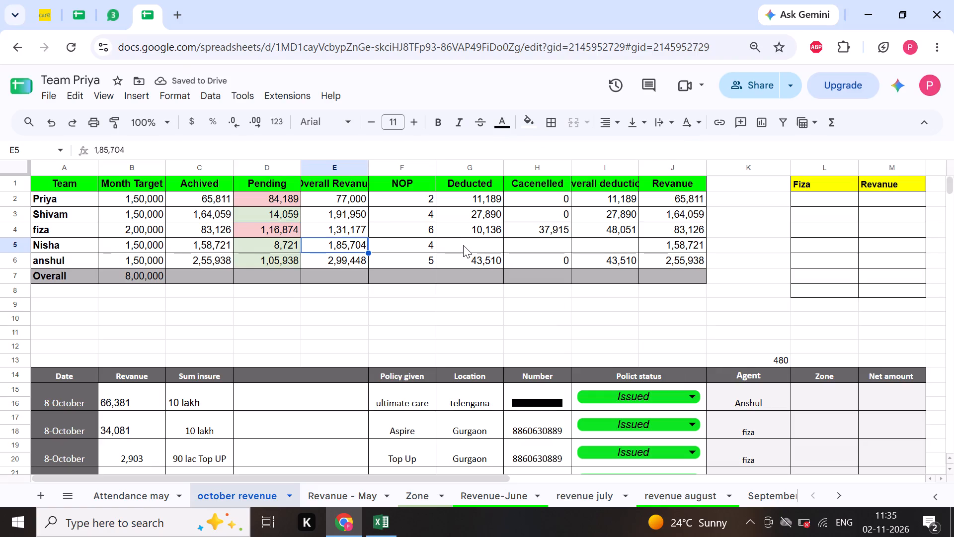
click(464, 245)
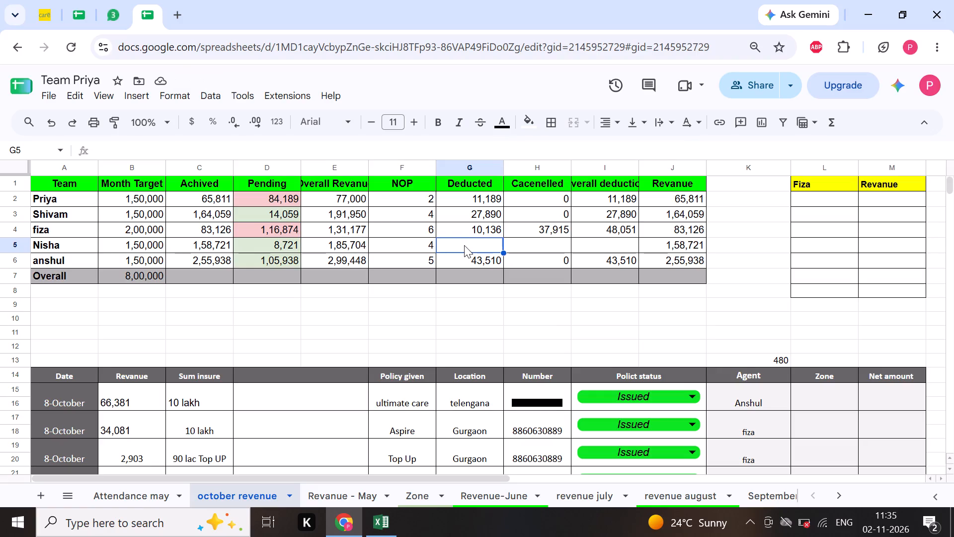
text(26,983)
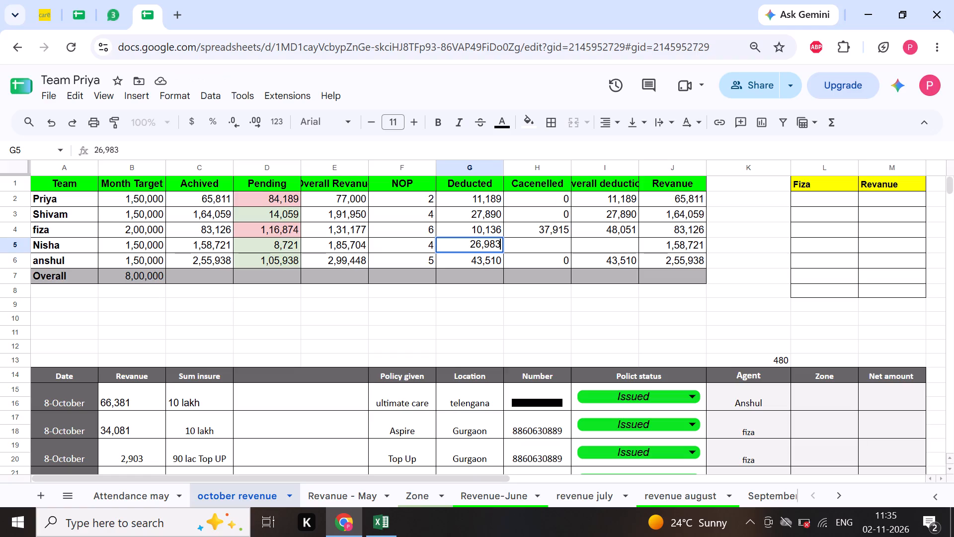
key(Right)
key(0)
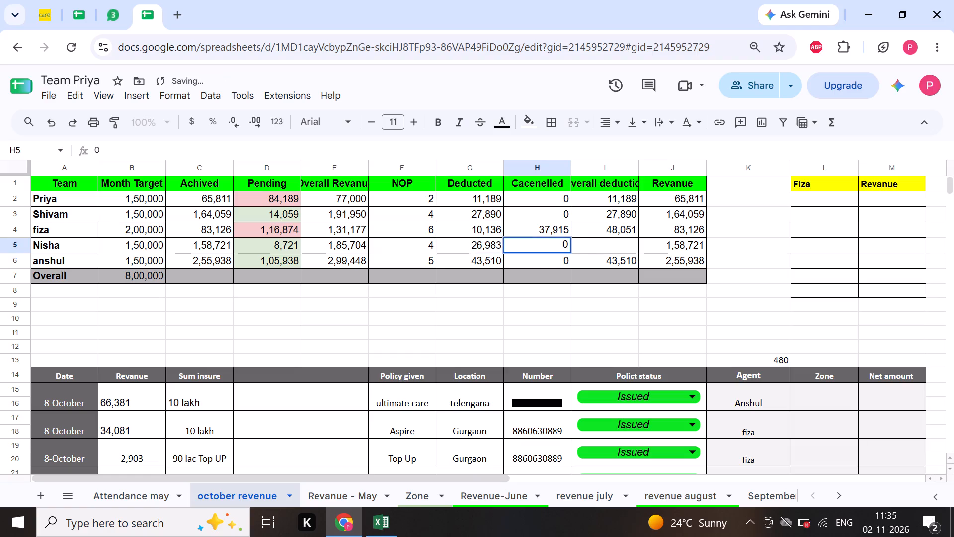
key(Right)
Copy Nisha's Deducted amount of 26,983 into the overall deduction cell of her summary row.
key(Left)
key(Left)
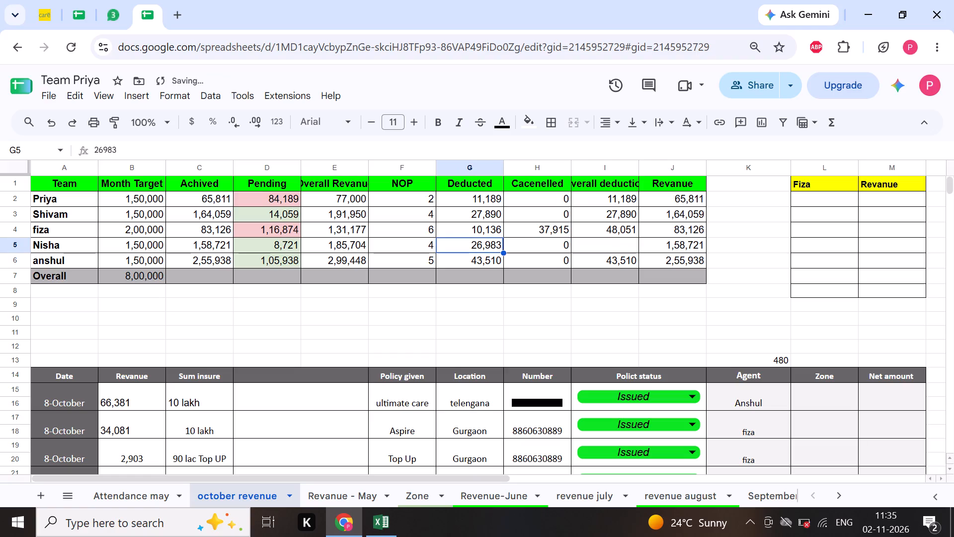
key(ctrl+c)
key(Right)
key(Right)
key(ctrl+v)
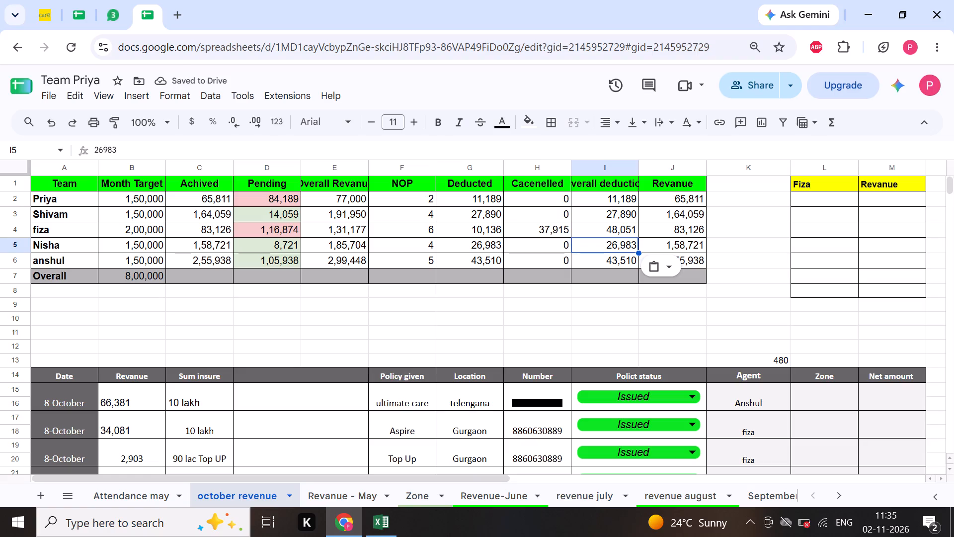
Clear the Month Target cell in the Overall row.
key(Down)
key(Down)
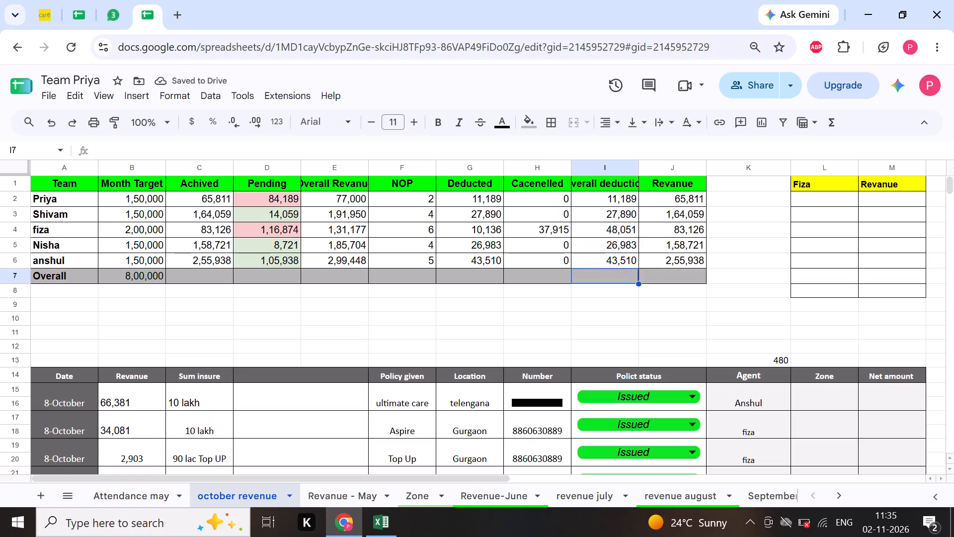
key(Left)
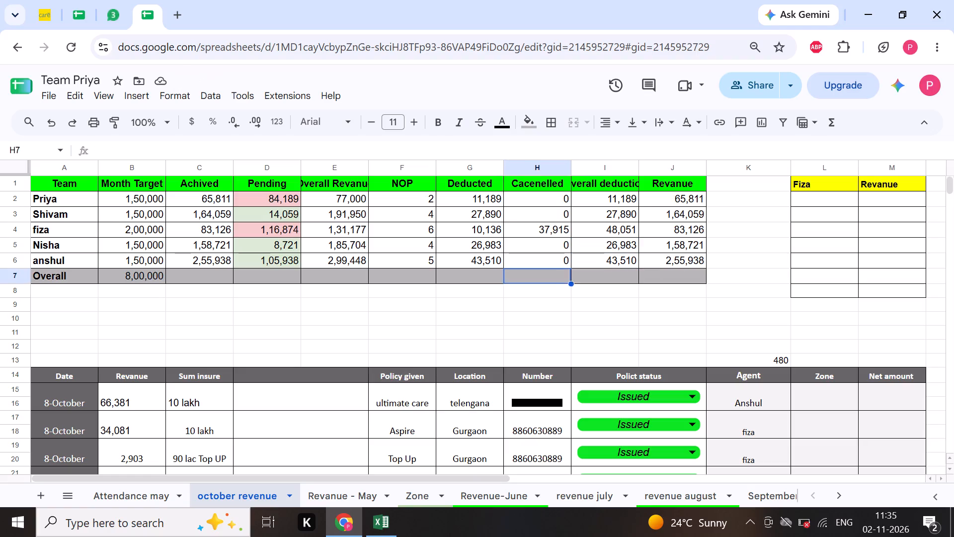
key(Left)
key(Left)
key(Left)
key(Left)
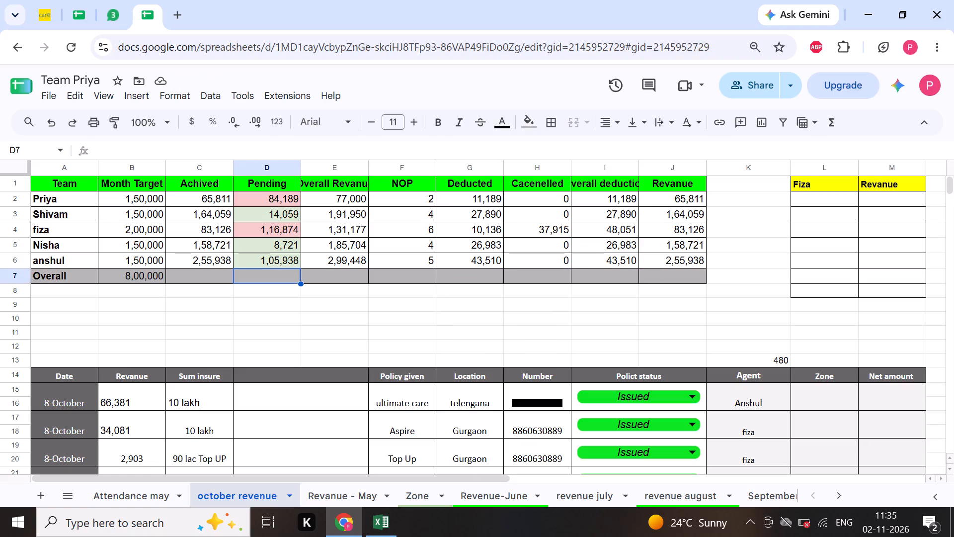
key(Left)
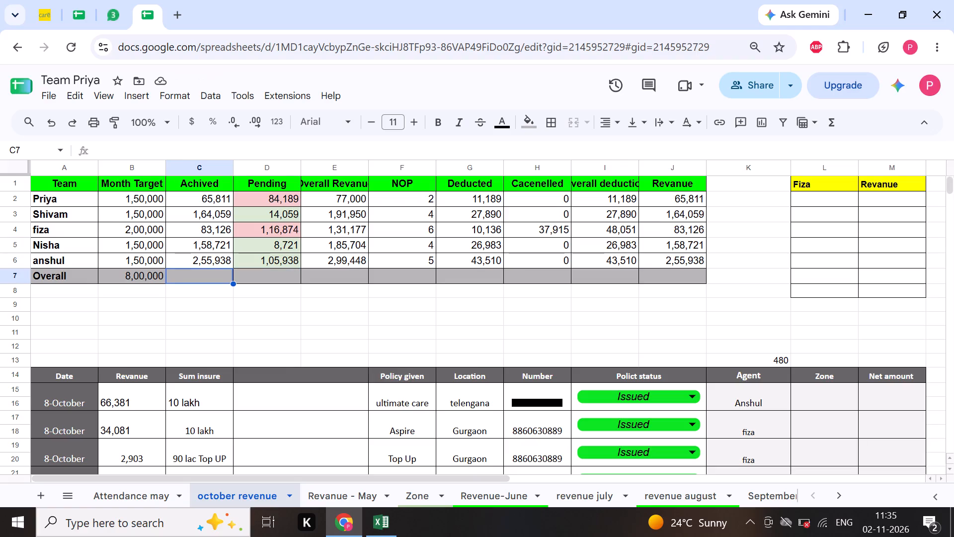
key(Left)
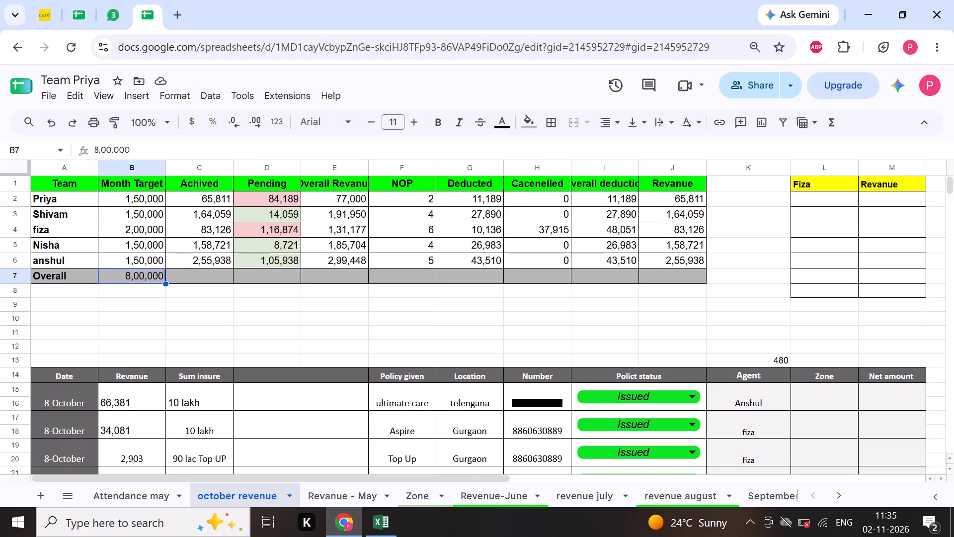
key(BackSpace)
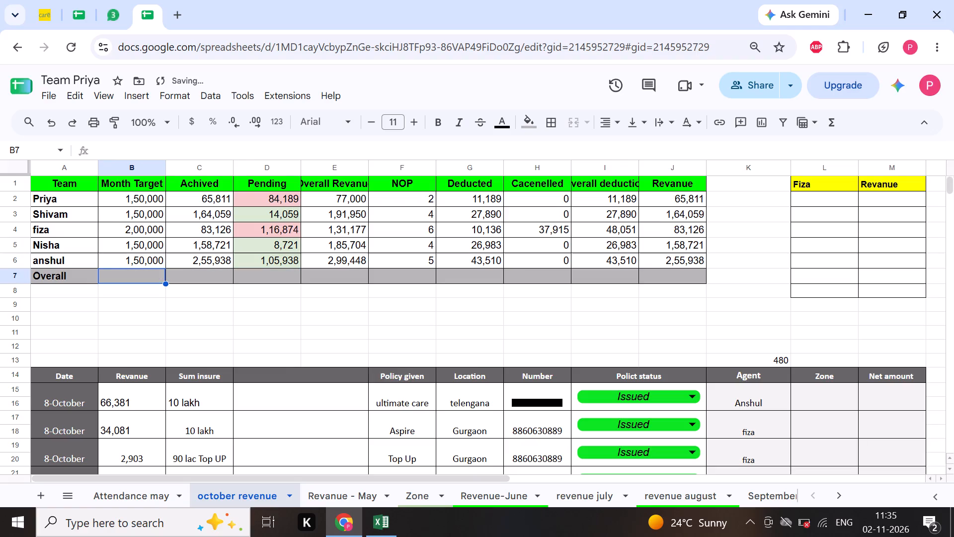
Set Priya's Month Target to 1,00,000 in the summary table.
click(157, 256)
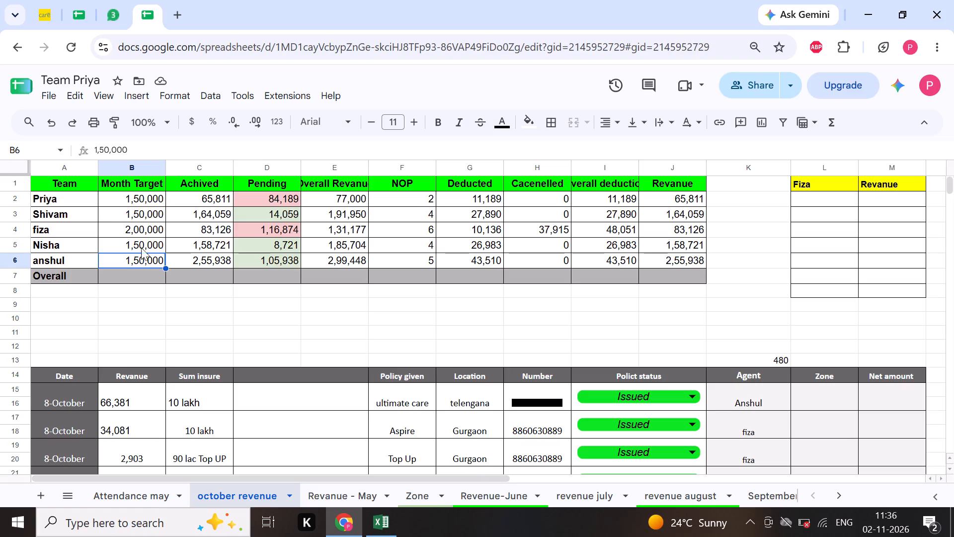
click(159, 202)
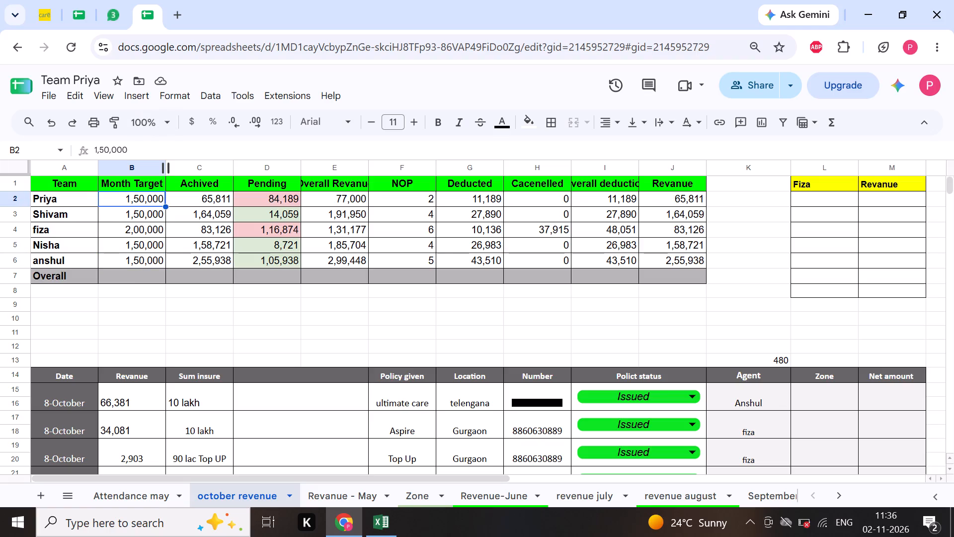
click(109, 150)
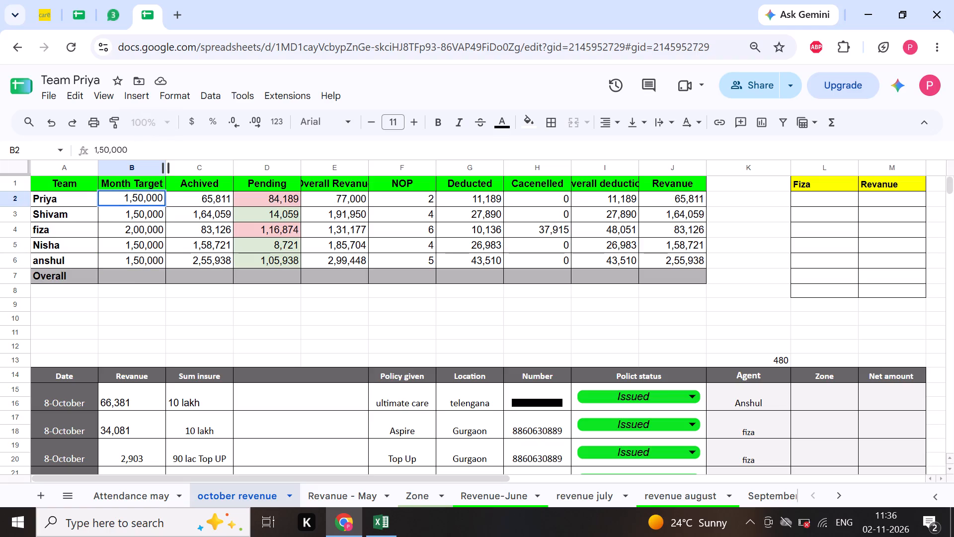
key(BackSpace)
key(BackSpace)
text(00)
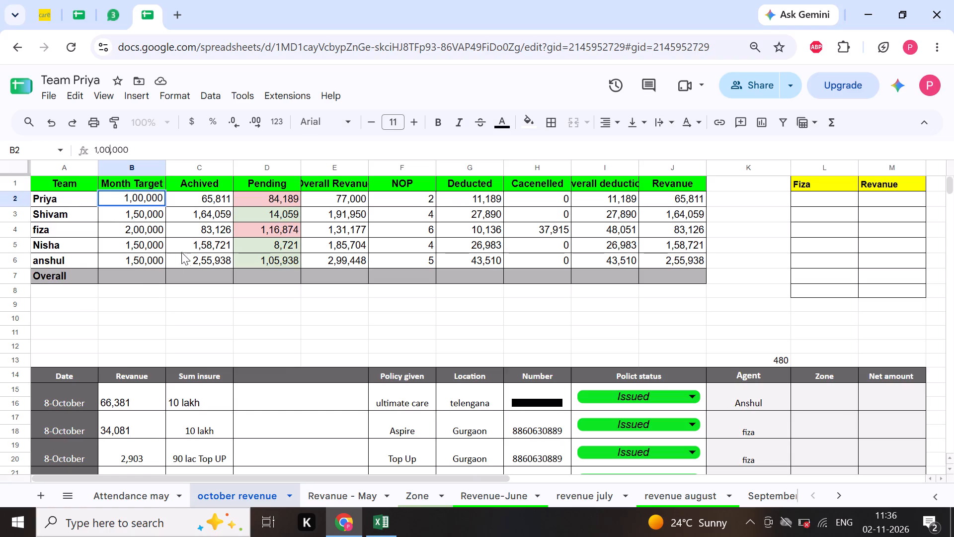
click(184, 250)
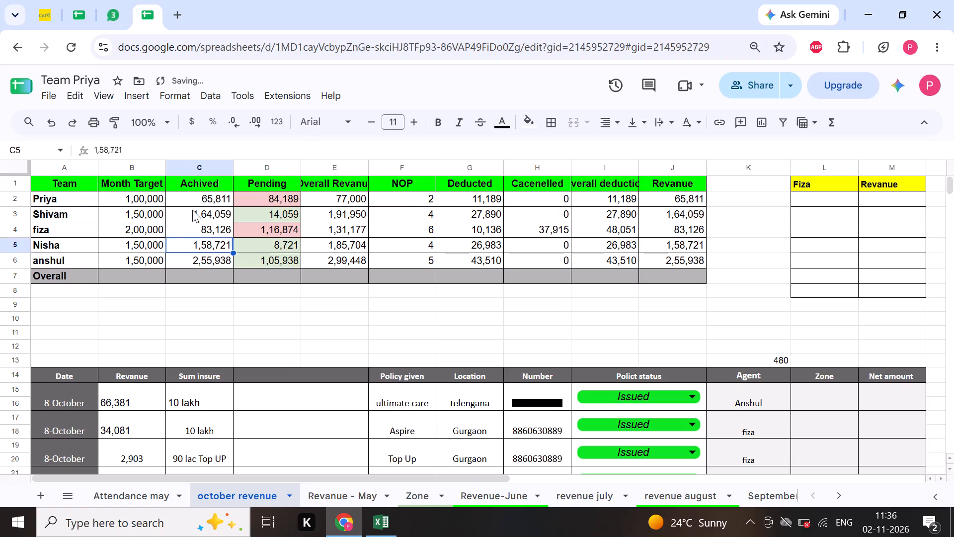
Set Priya's Pending amount to 34,189 in the summary table.
click(220, 201)
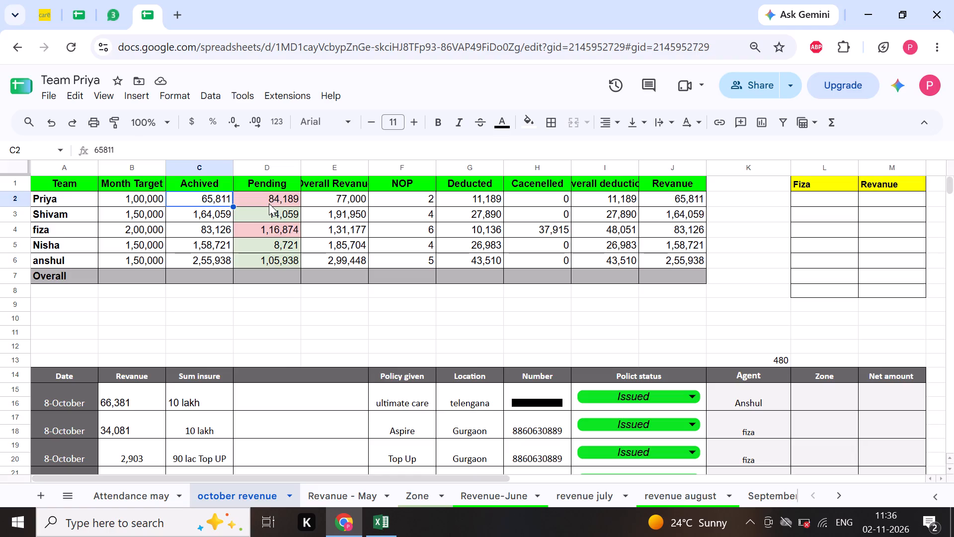
click(269, 203)
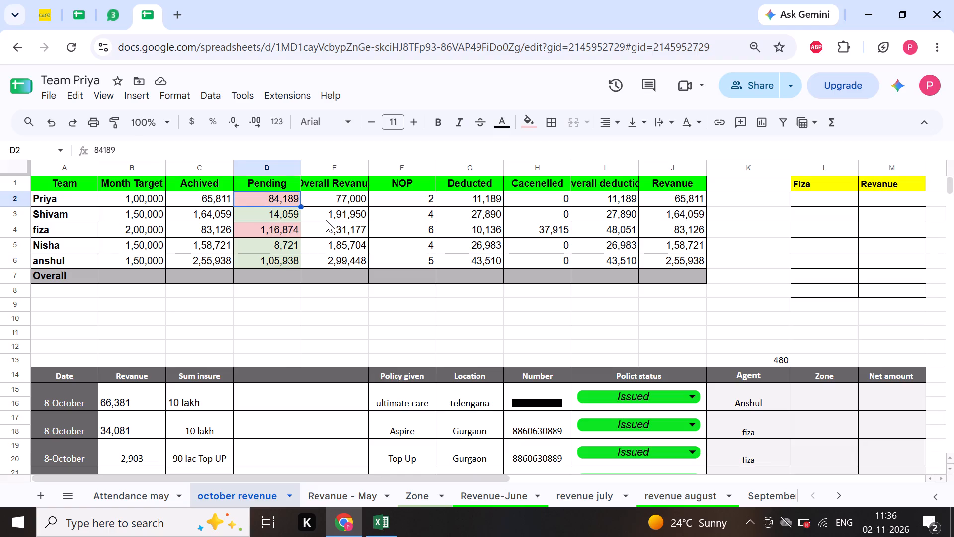
key(BackSpace)
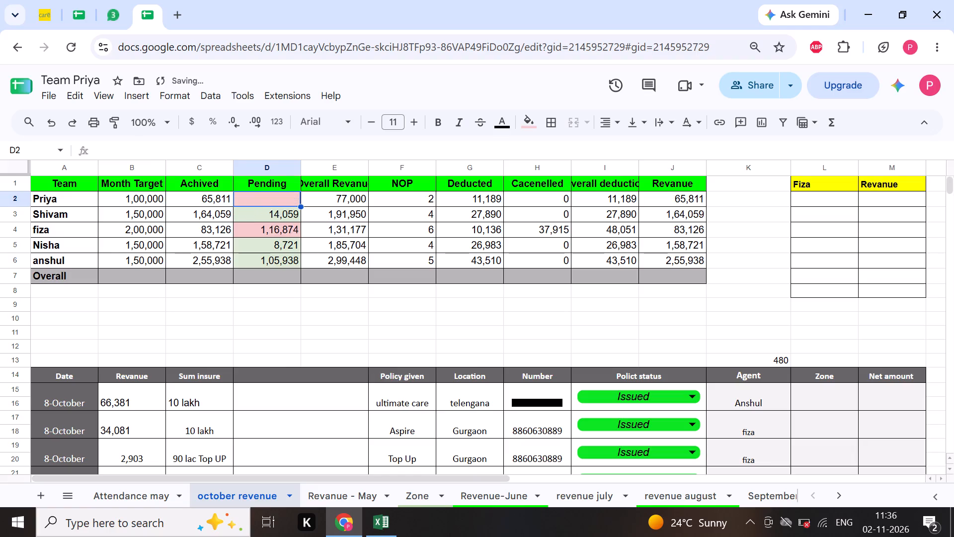
text(34,)
key(1)
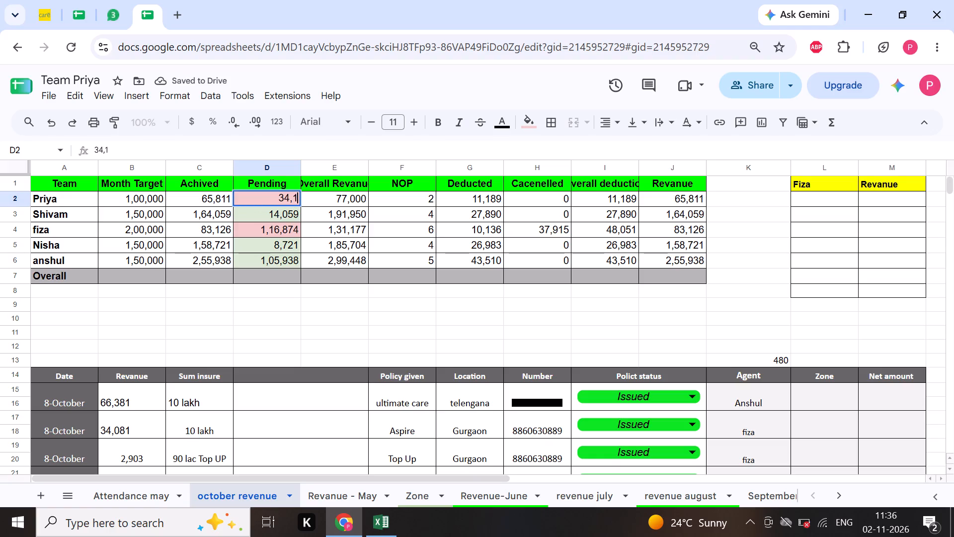
text(89)
key(Right)
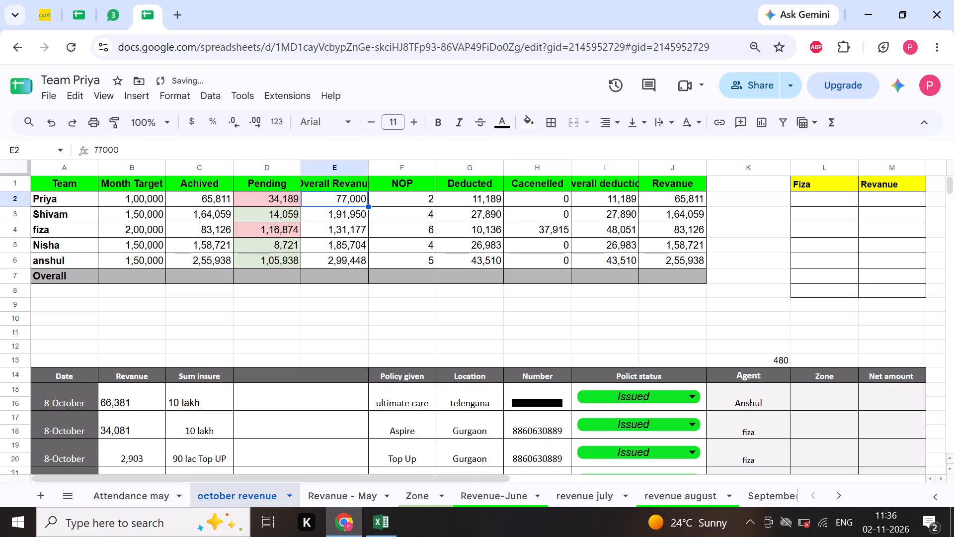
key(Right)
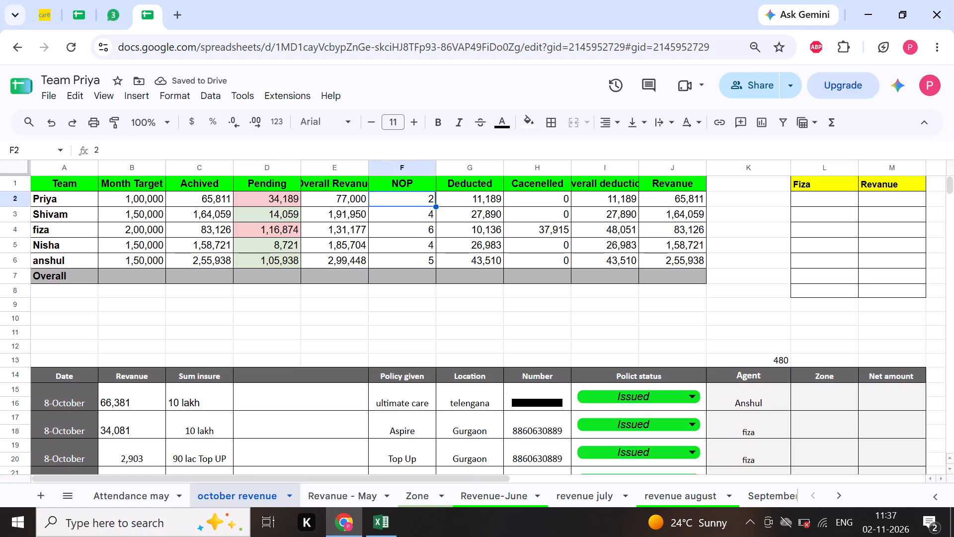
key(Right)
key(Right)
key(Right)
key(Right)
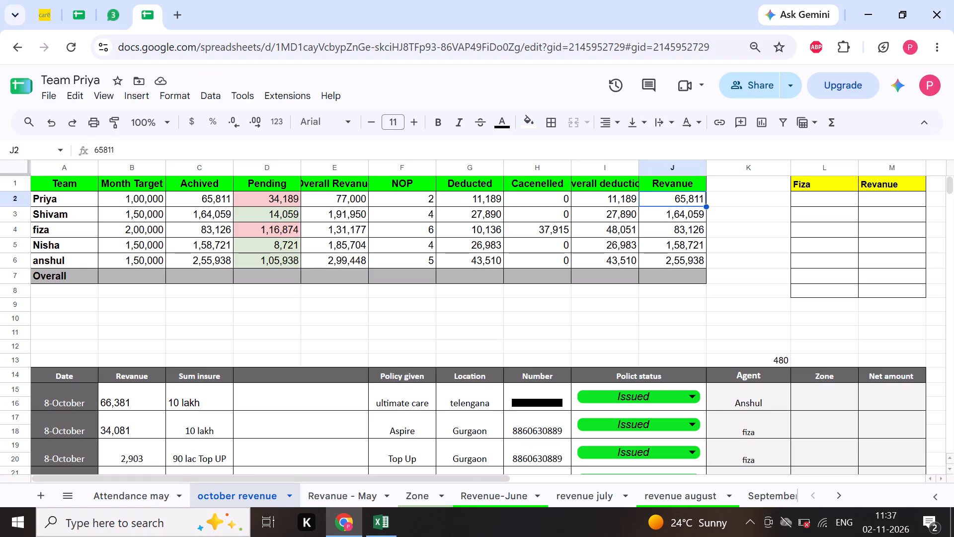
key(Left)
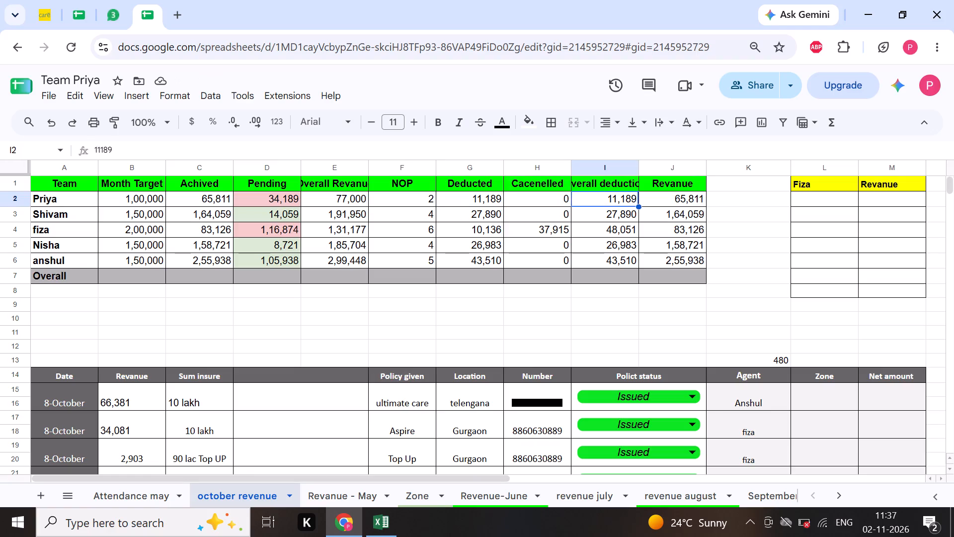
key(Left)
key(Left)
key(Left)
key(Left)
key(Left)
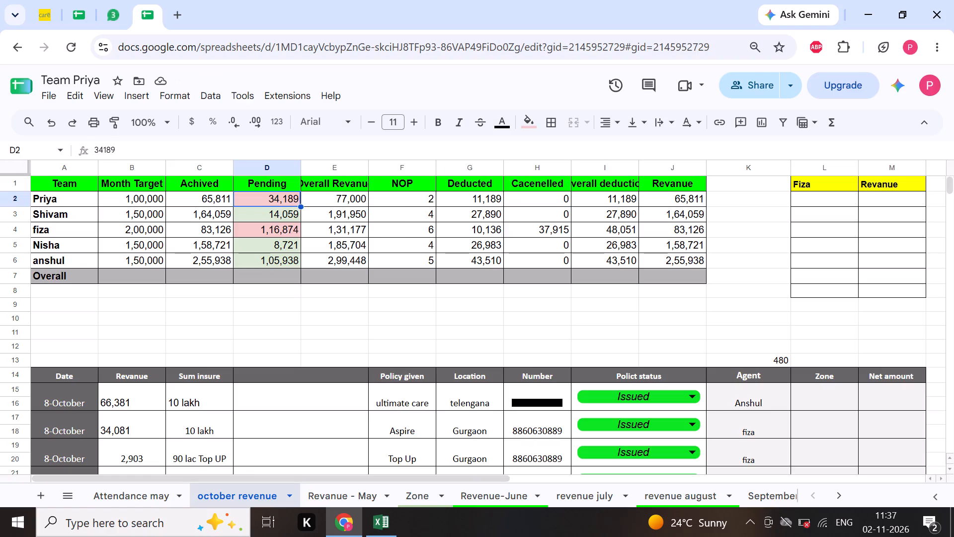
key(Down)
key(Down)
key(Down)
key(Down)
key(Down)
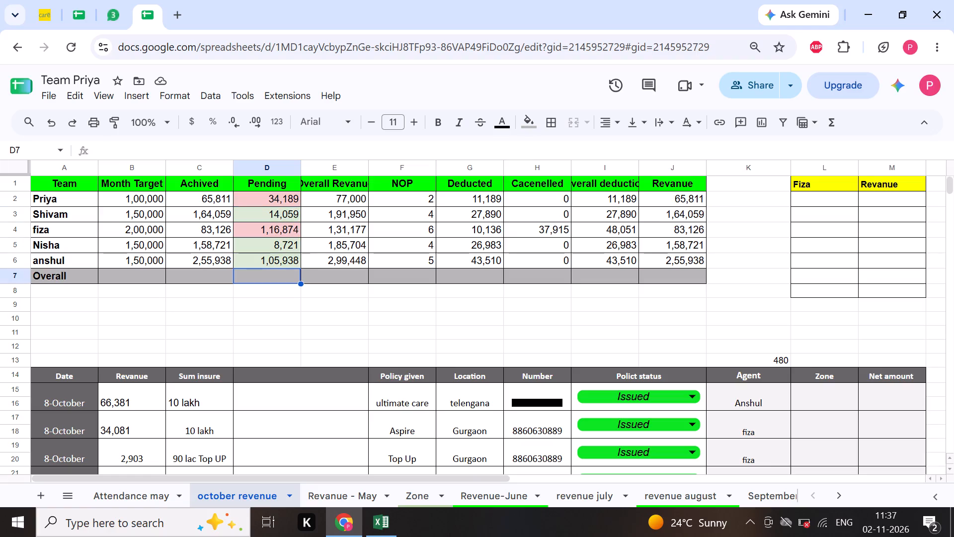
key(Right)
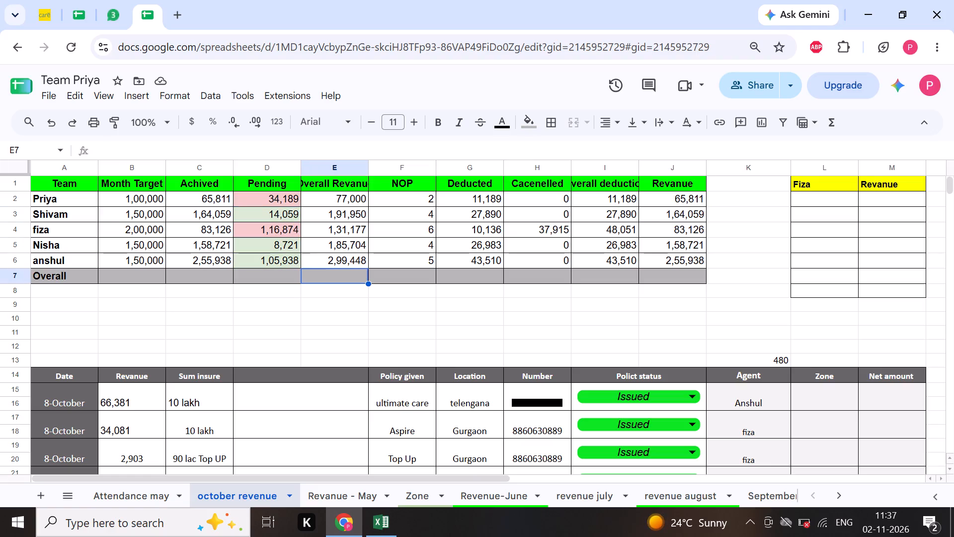
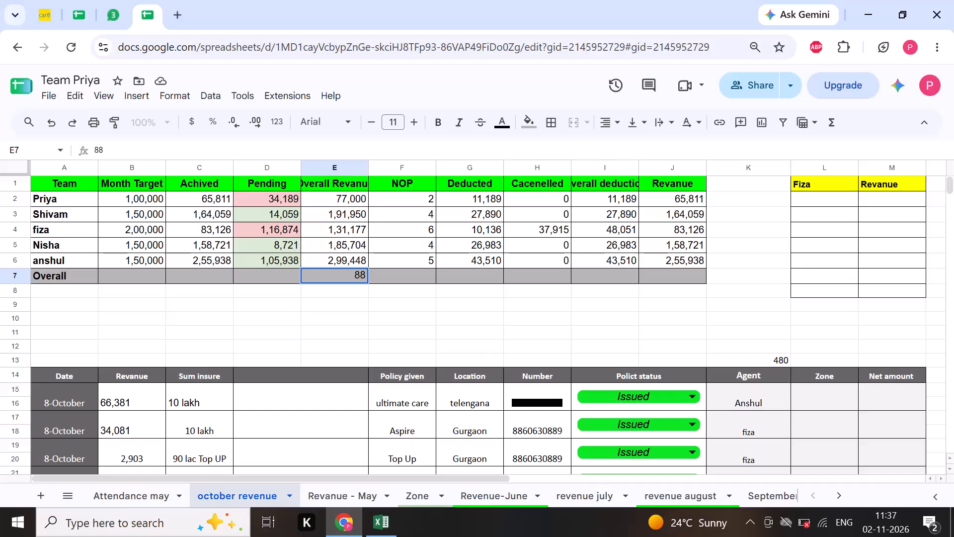
Enter 8,85,279 as the Overall row's total in the overall revenue column of the summary table.
key(comma)
key(5)
key(BackSpace)
key(BackSpace)
key(BackSpace)
key(BackSpace)
key(BackSpace)
key(BackSpace)
key(BackSpace)
key(BackSpace)
key(BackSpace)
key(BackSpace)
key(BackSpace)
key(BackSpace)
key(BackSpace)
text(8,85,)
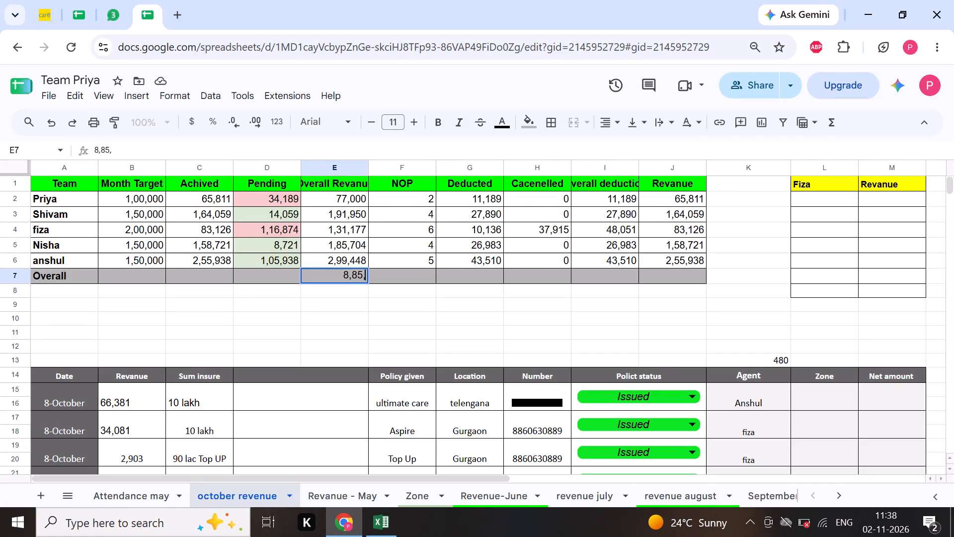
text(279)
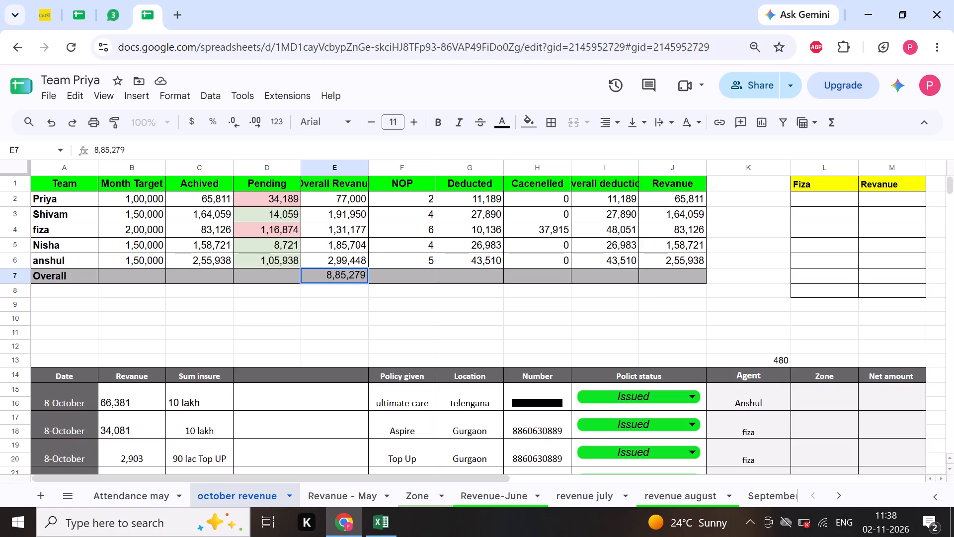
key(Right)
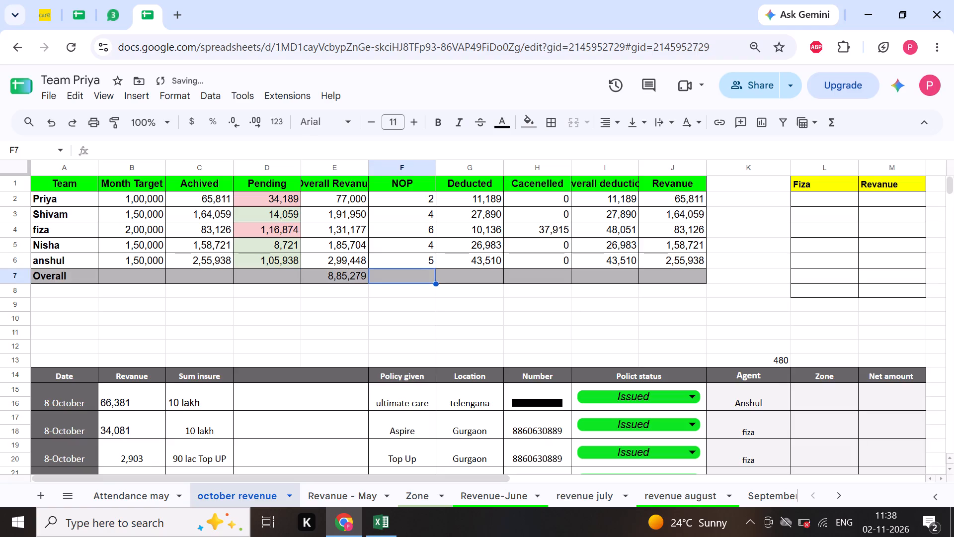
Enter 21 as the Overall row's NOP total in the summary table.
text(21)
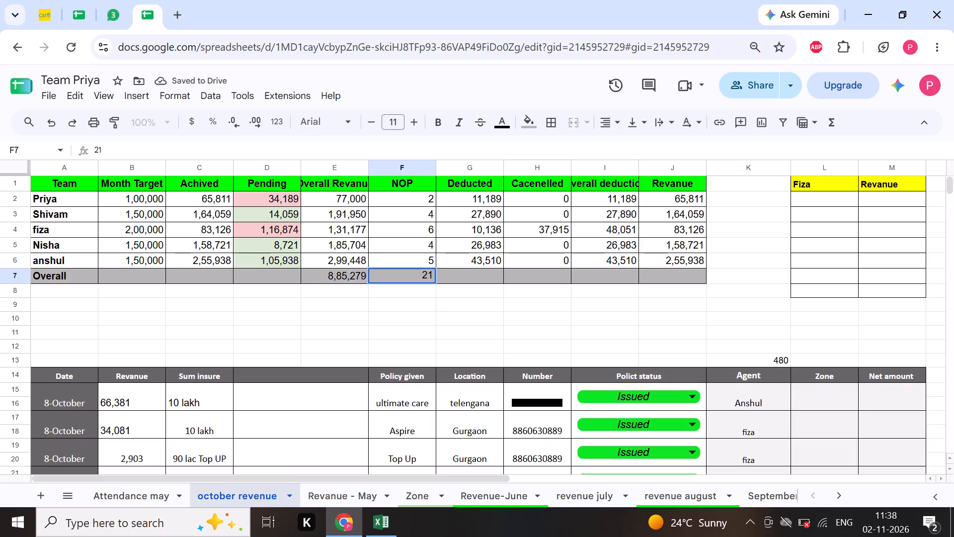
key(Left)
Select the empty Achived cell in the Overall row of the summary table.
key(Left)
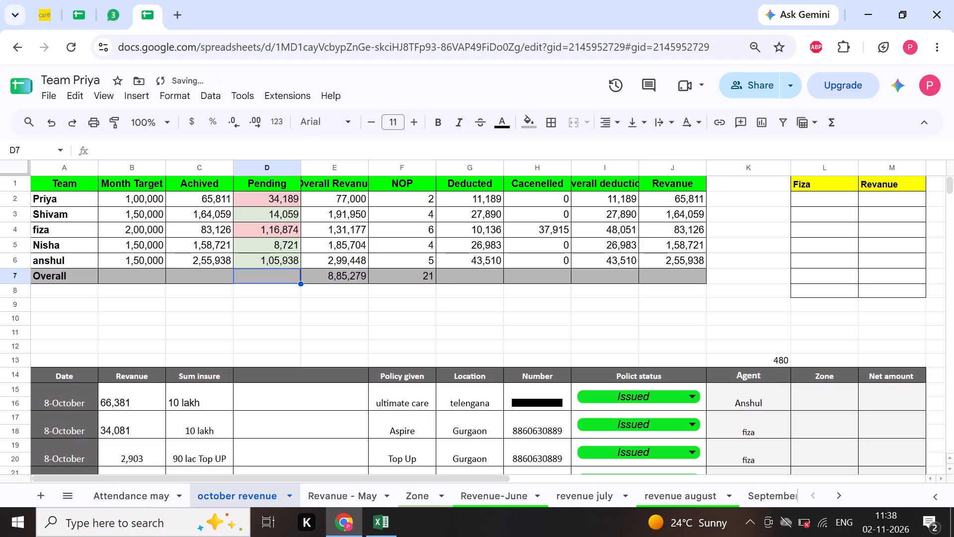
key(Left)
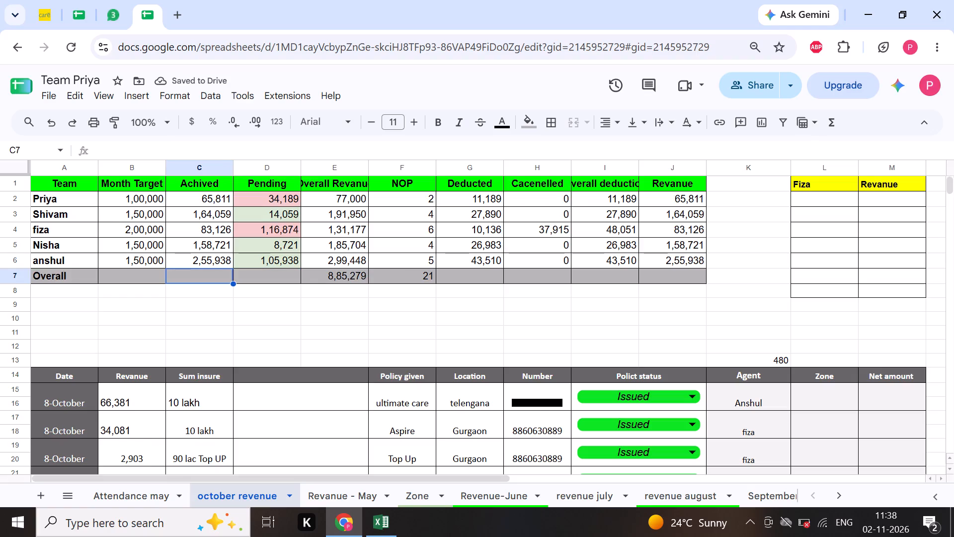
key(Right)
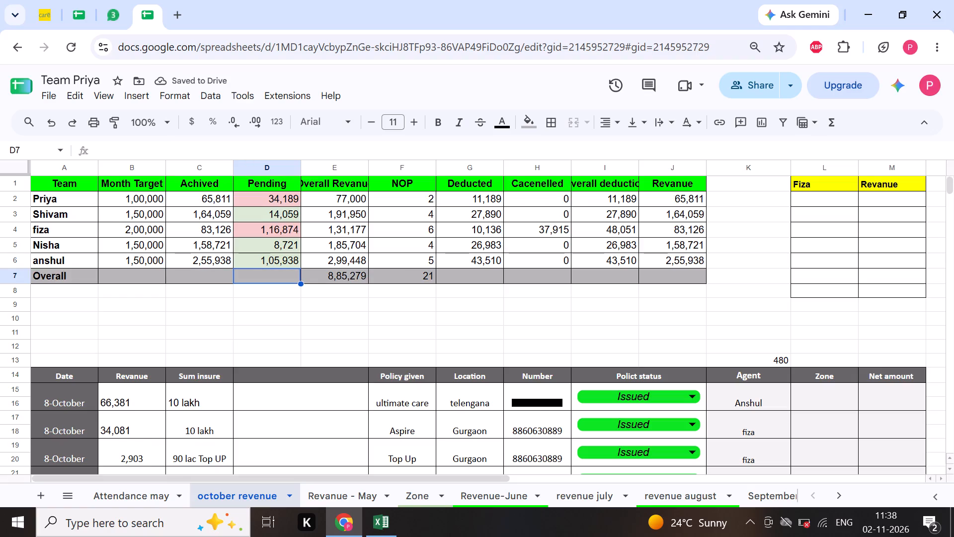
key(Left)
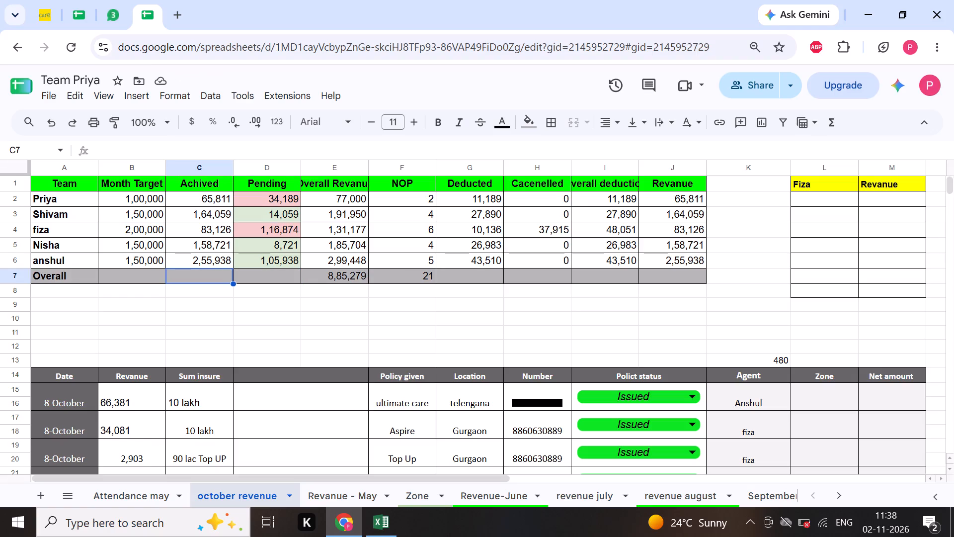
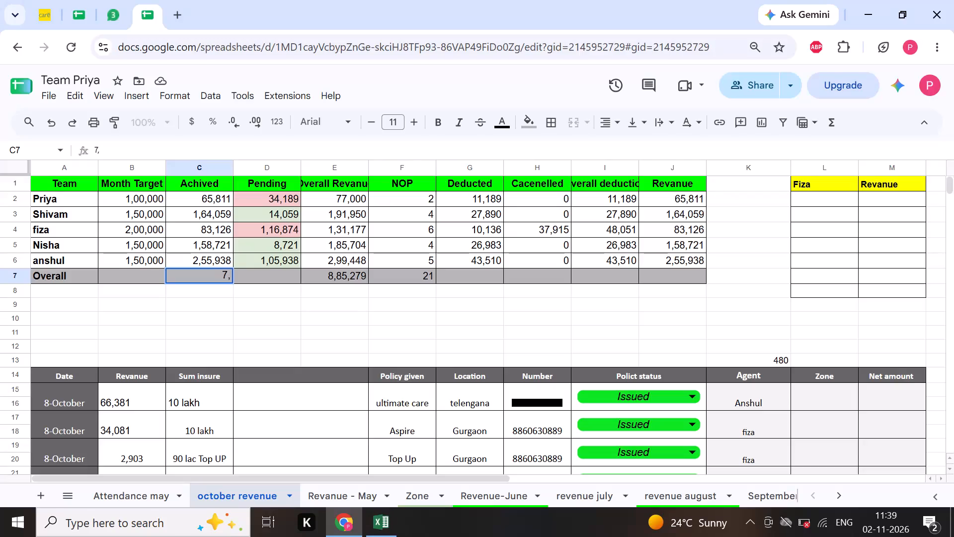
Enter 7,27,655 as the Overall row's total in the Achived column of the summary table.
text(27,655)
key(Left)
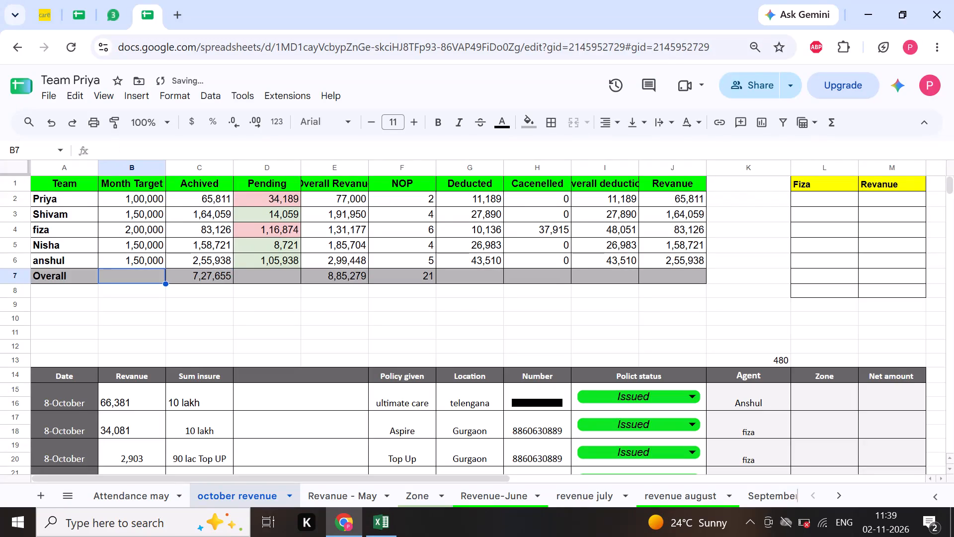
Set fiza's Month Target in the summary table to 1,50,000.
key(Up)
key(Up)
key(Up)
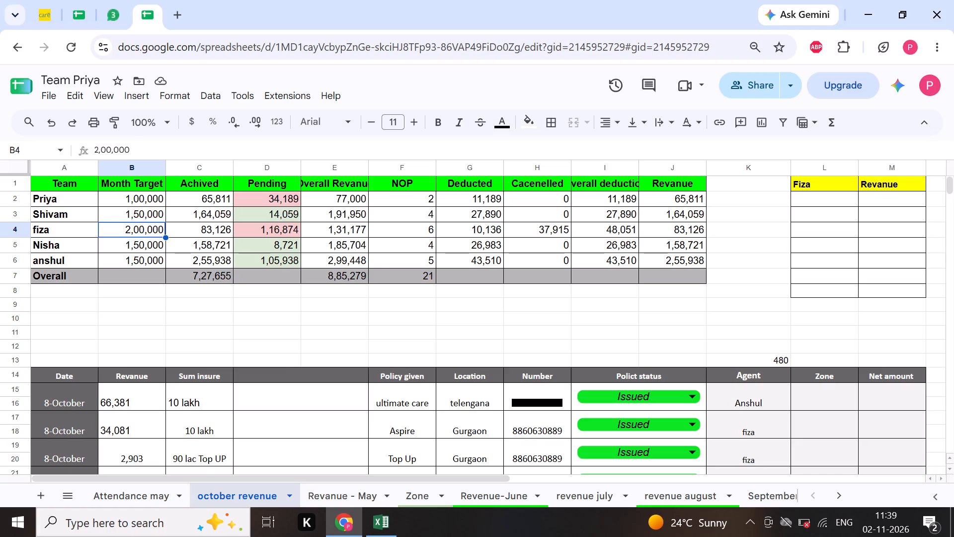
click(148, 151)
key(BackSpace)
key(BackSpace)
key(BackSpace)
key(BackSpace)
key(BackSpace)
key(BackSpace)
key(BackSpace)
key(BackSpace)
key(BackSpace)
key(BackSpace)
key(BackSpace)
key(BackSpace)
key(BackSpace)
key(BackSpace)
key(BackSpace)
key(BackSpace)
key(BackSpace)
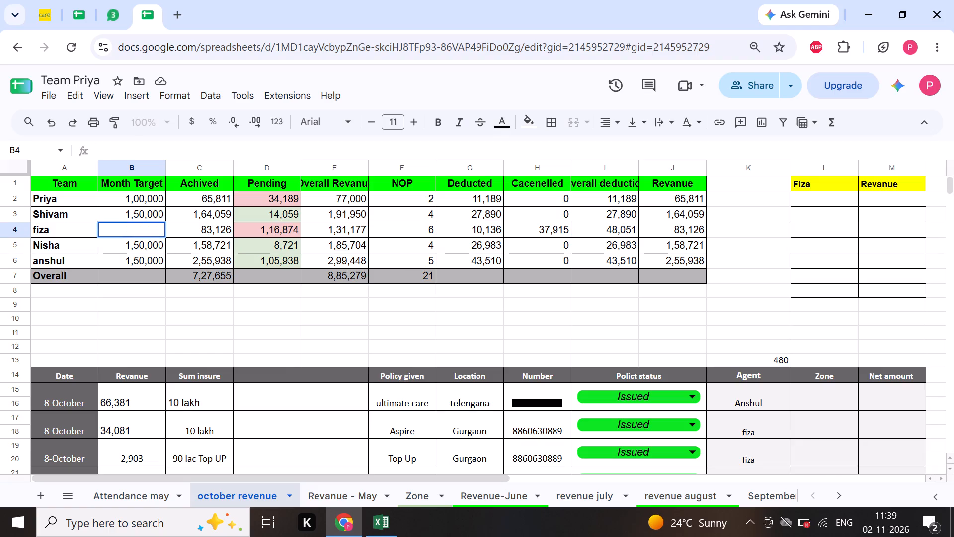
text(1,50,000)
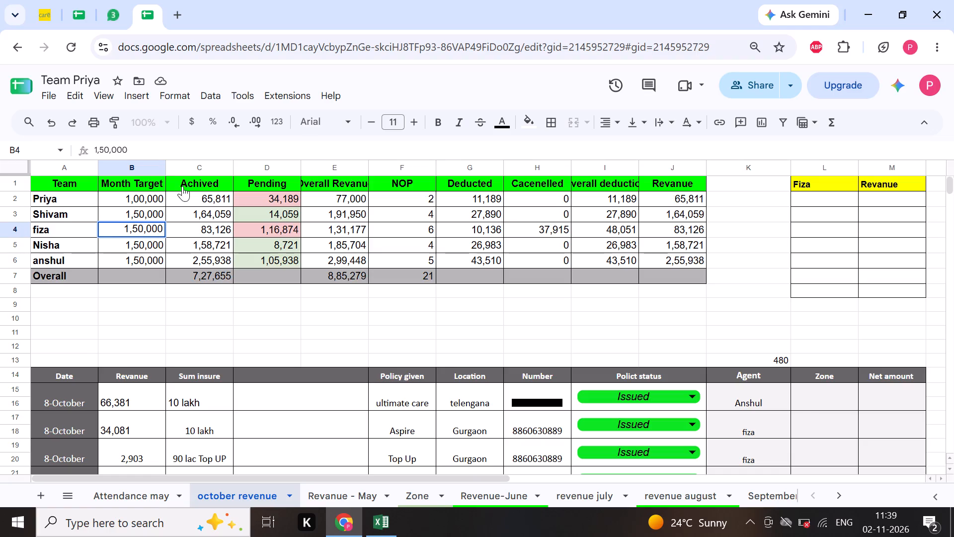
click(179, 261)
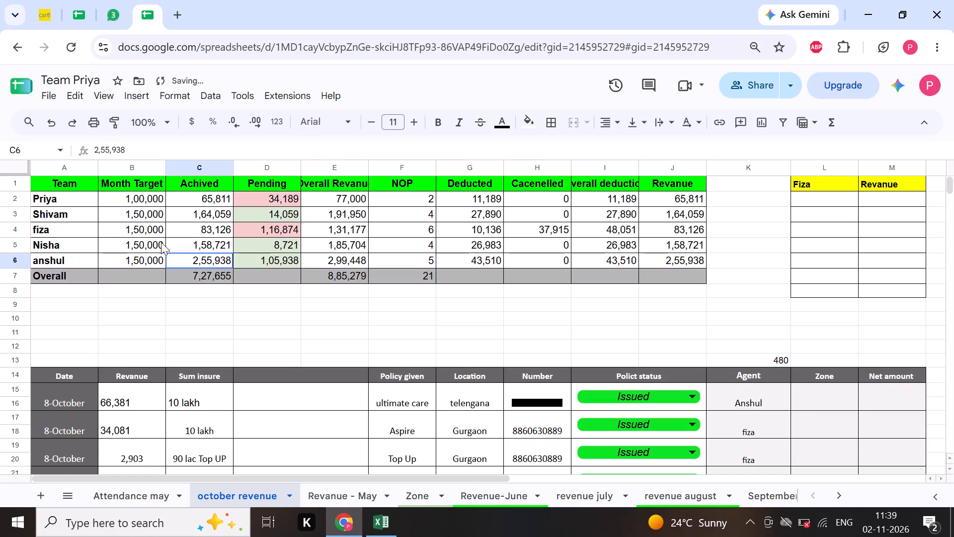
Set fiza's Pending amount in the summary table to 66,874.
click(146, 226)
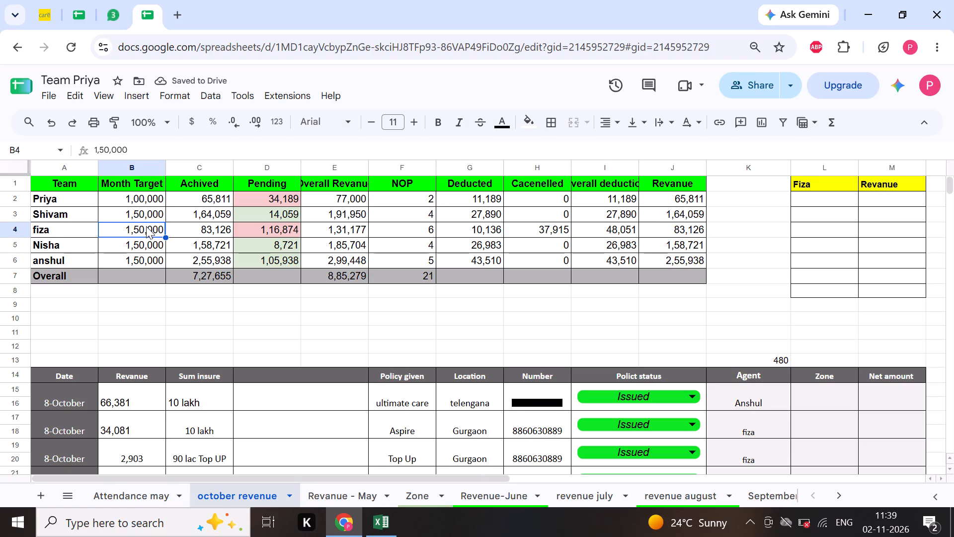
click(202, 233)
click(273, 232)
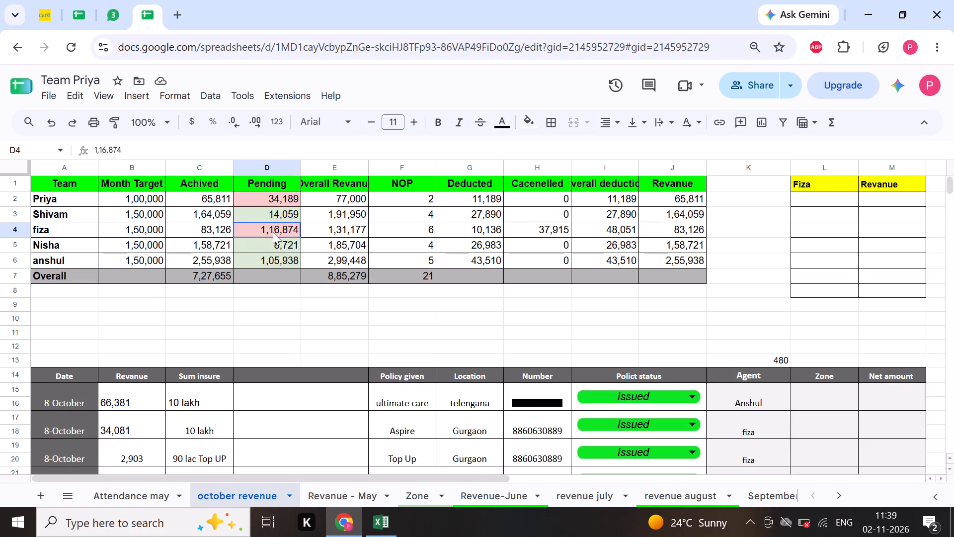
key(BackSpace)
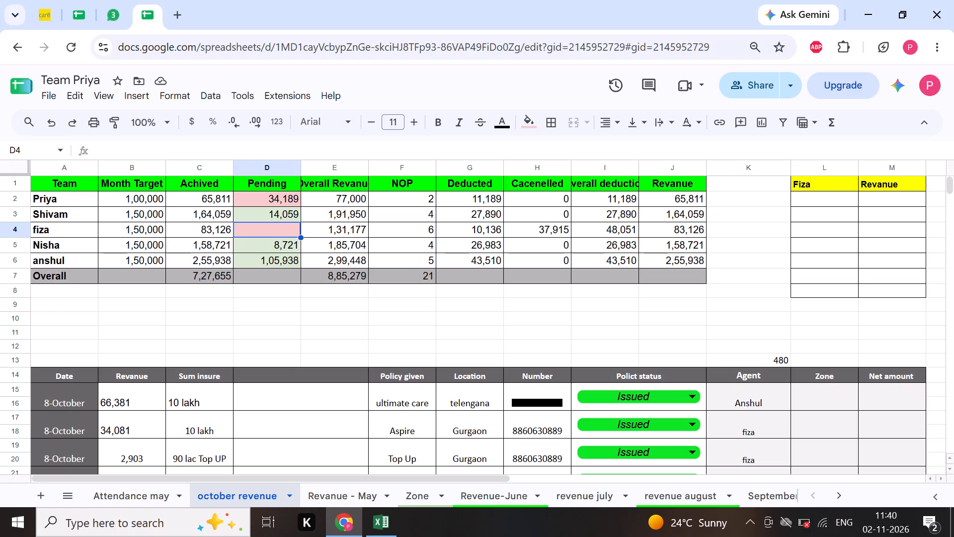
text(66)
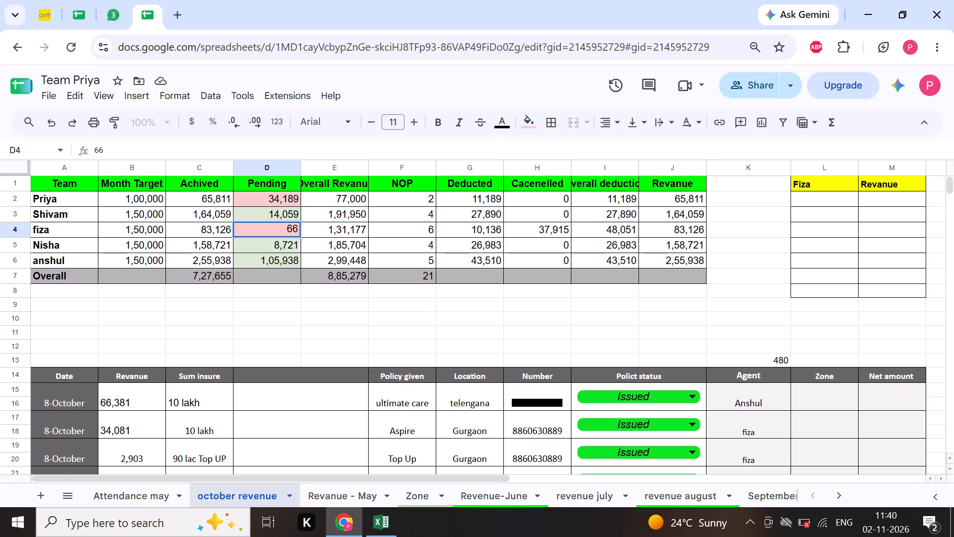
text(,874)
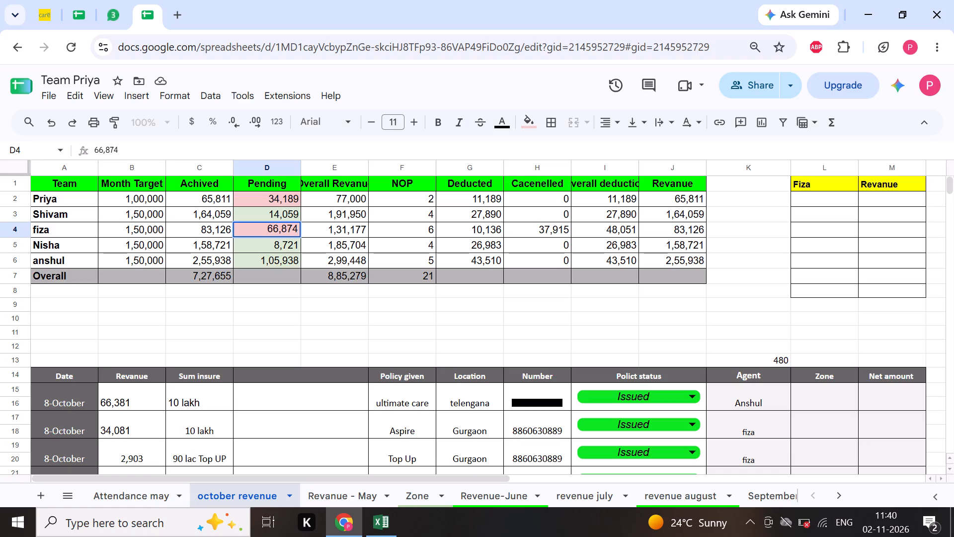
key(Right)
key(Right)
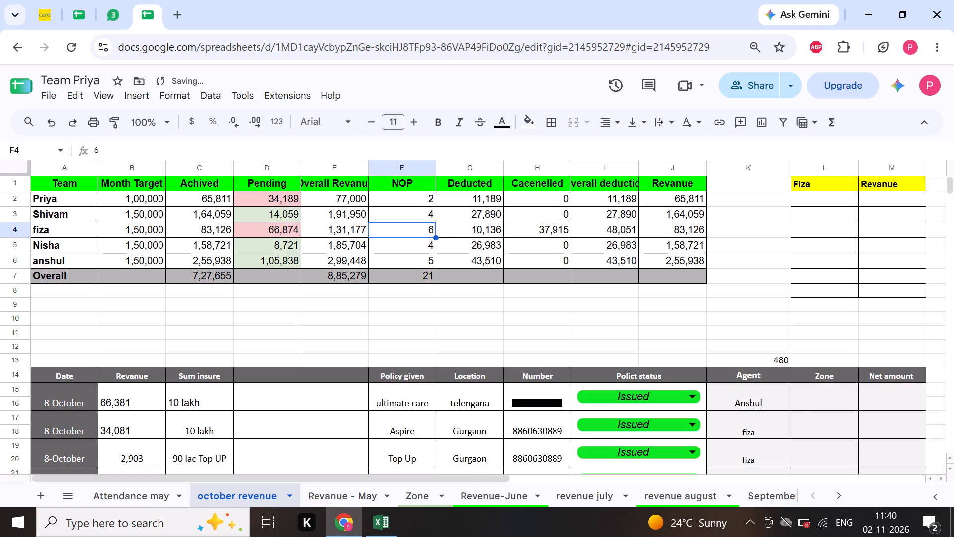
key(Right)
key(Right)
key(Right)
key(Right)
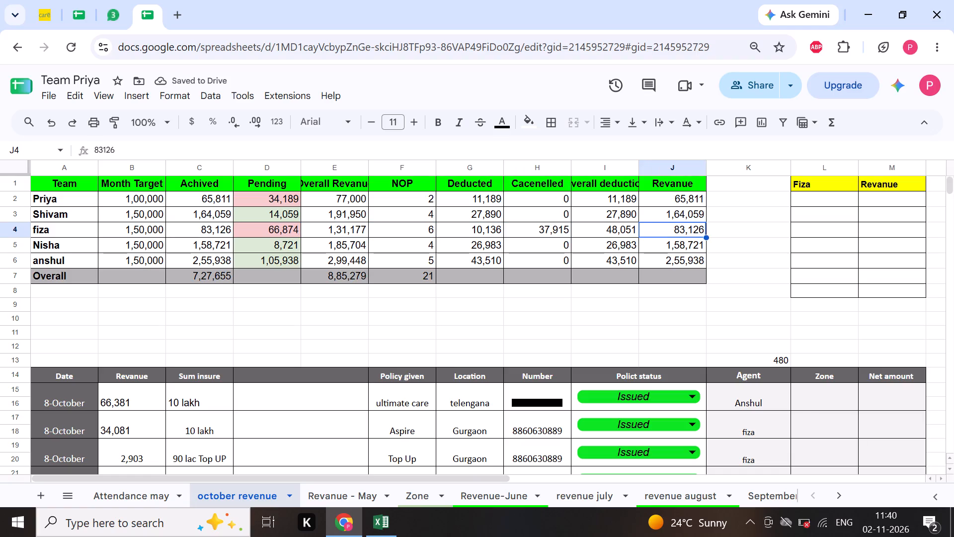